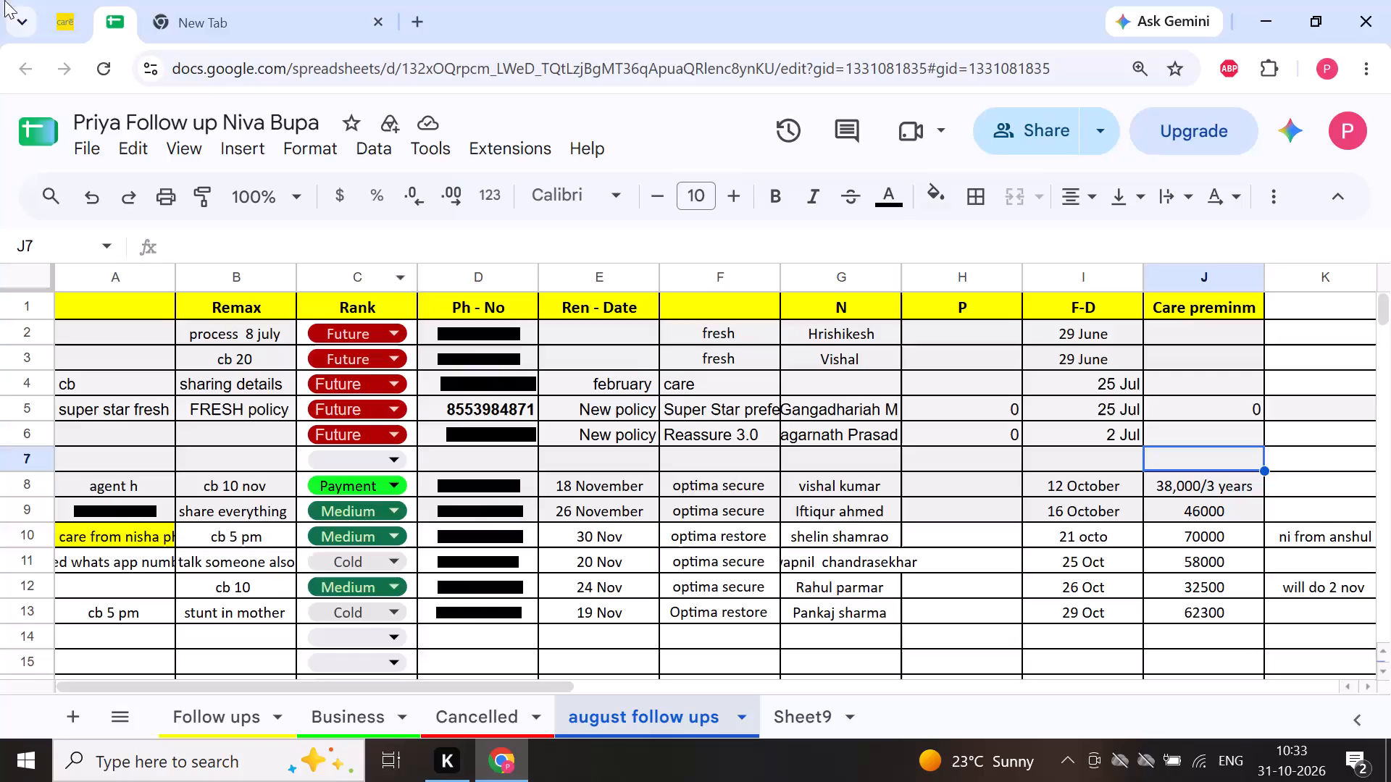
Close the unused New Tab page in the browser, leaving the follow-up spreadsheet open.
left_click(208, 7)
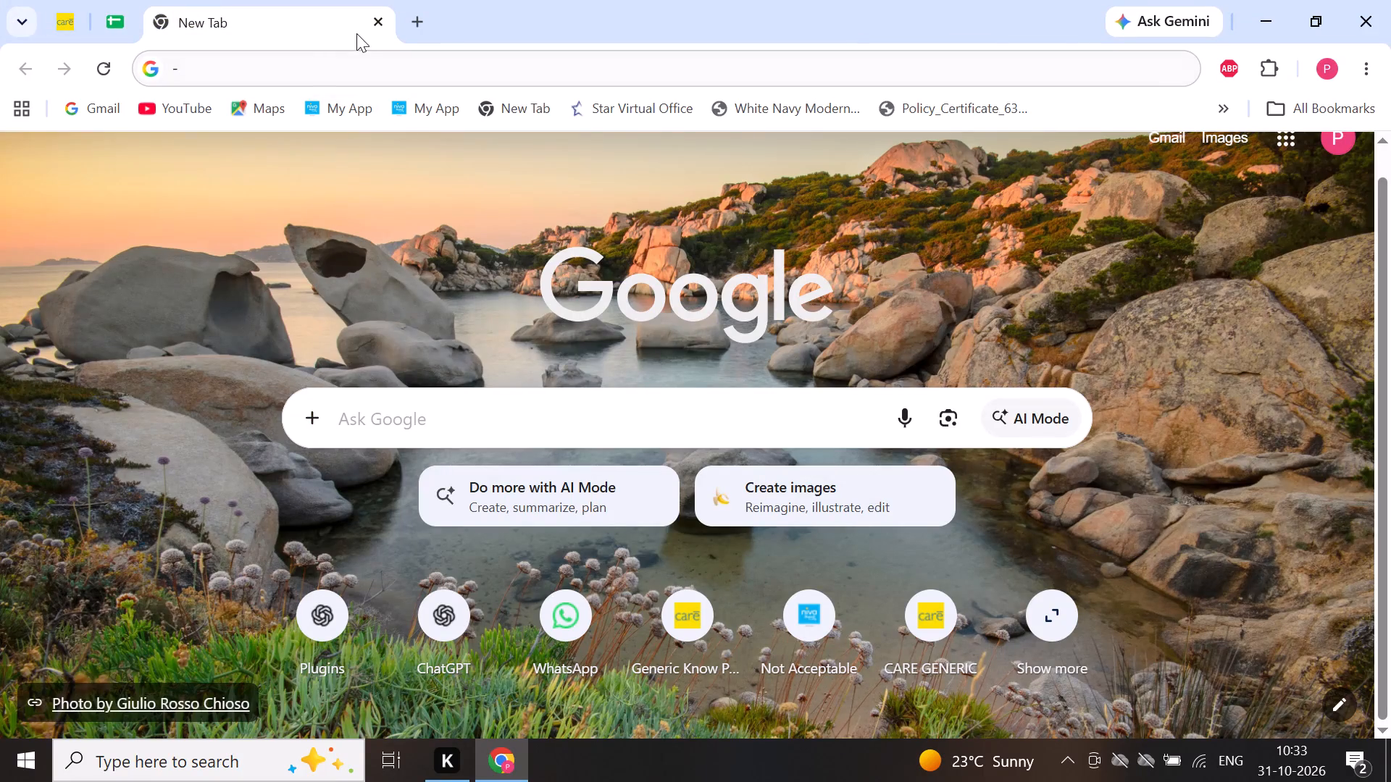
left_click(374, 22)
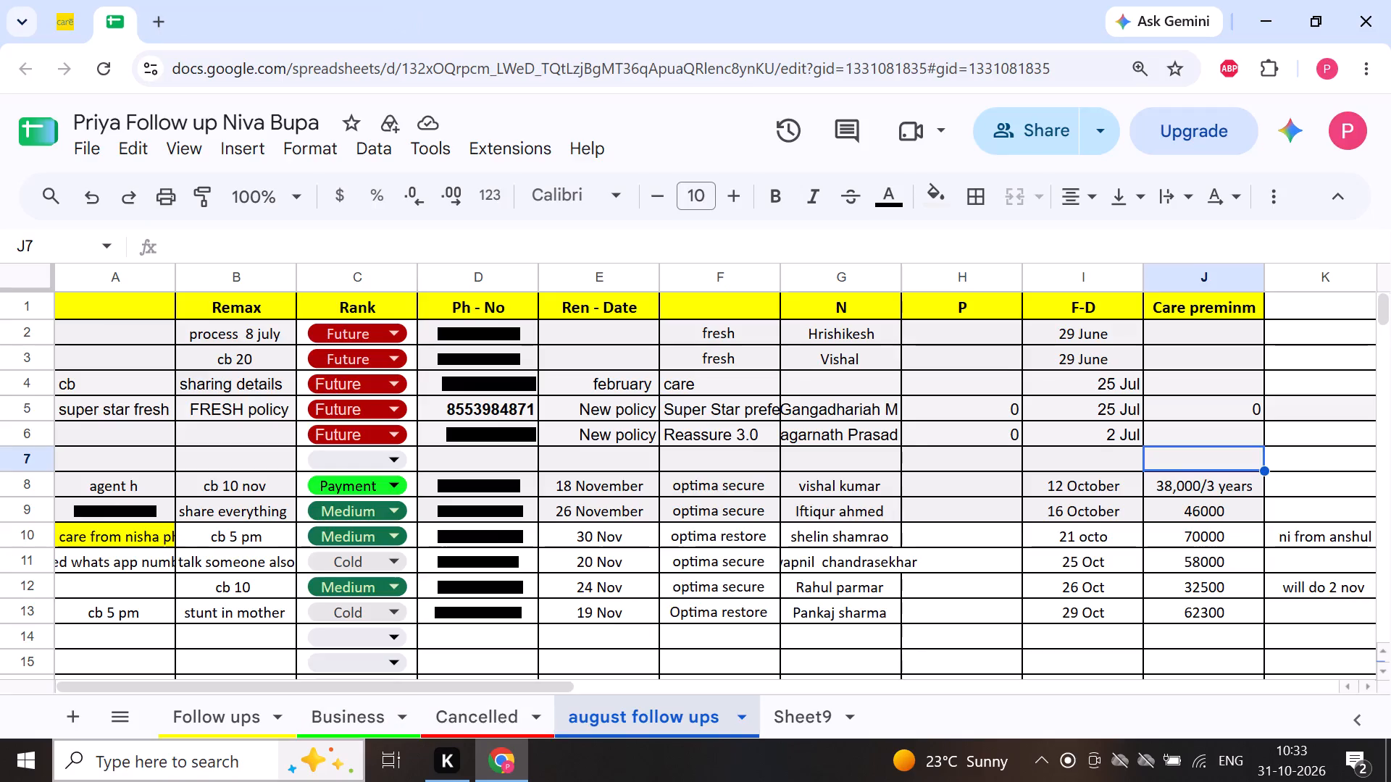
Switch to Excel 2013, dismiss the activation wizard and open the recent workbook "priya priya EXCEL" from Downloads.
left_click(251, 769)
type("exce")
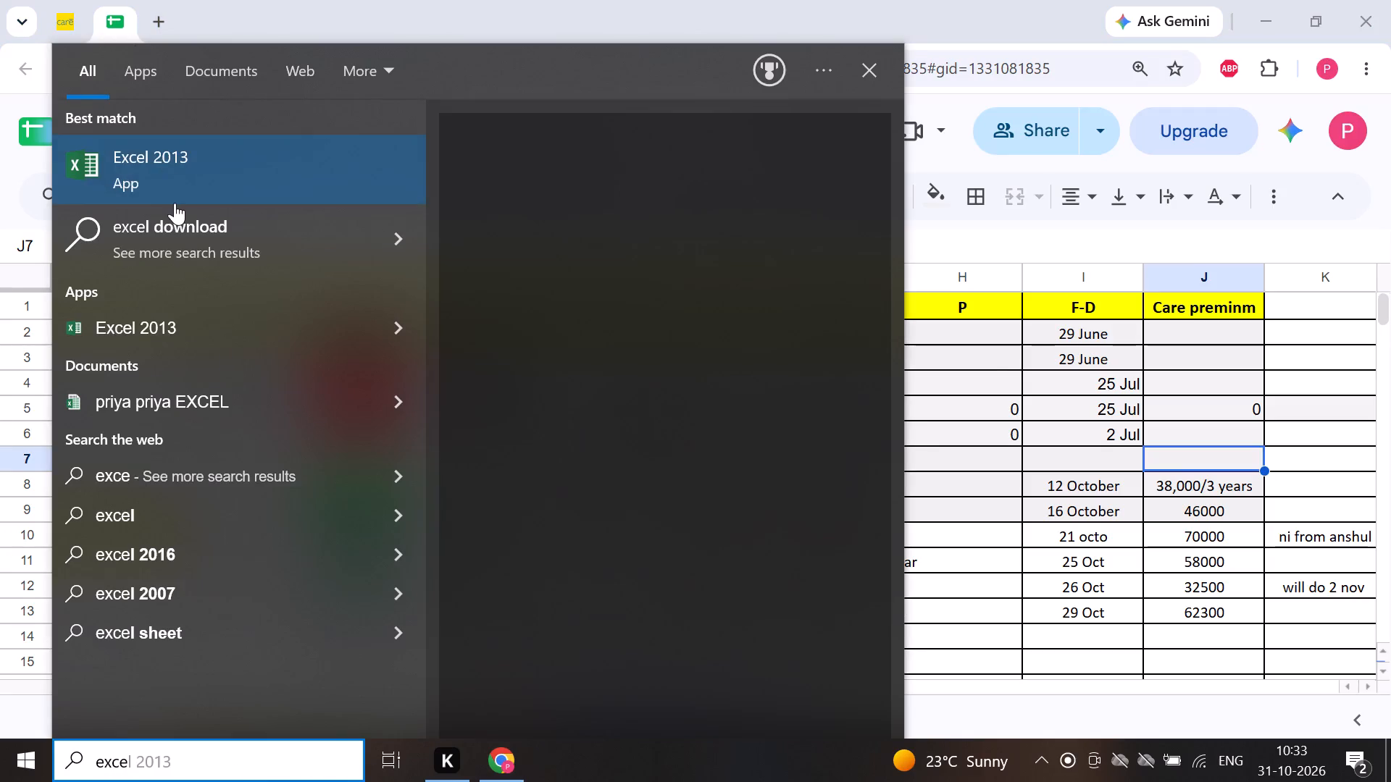
left_click(175, 203)
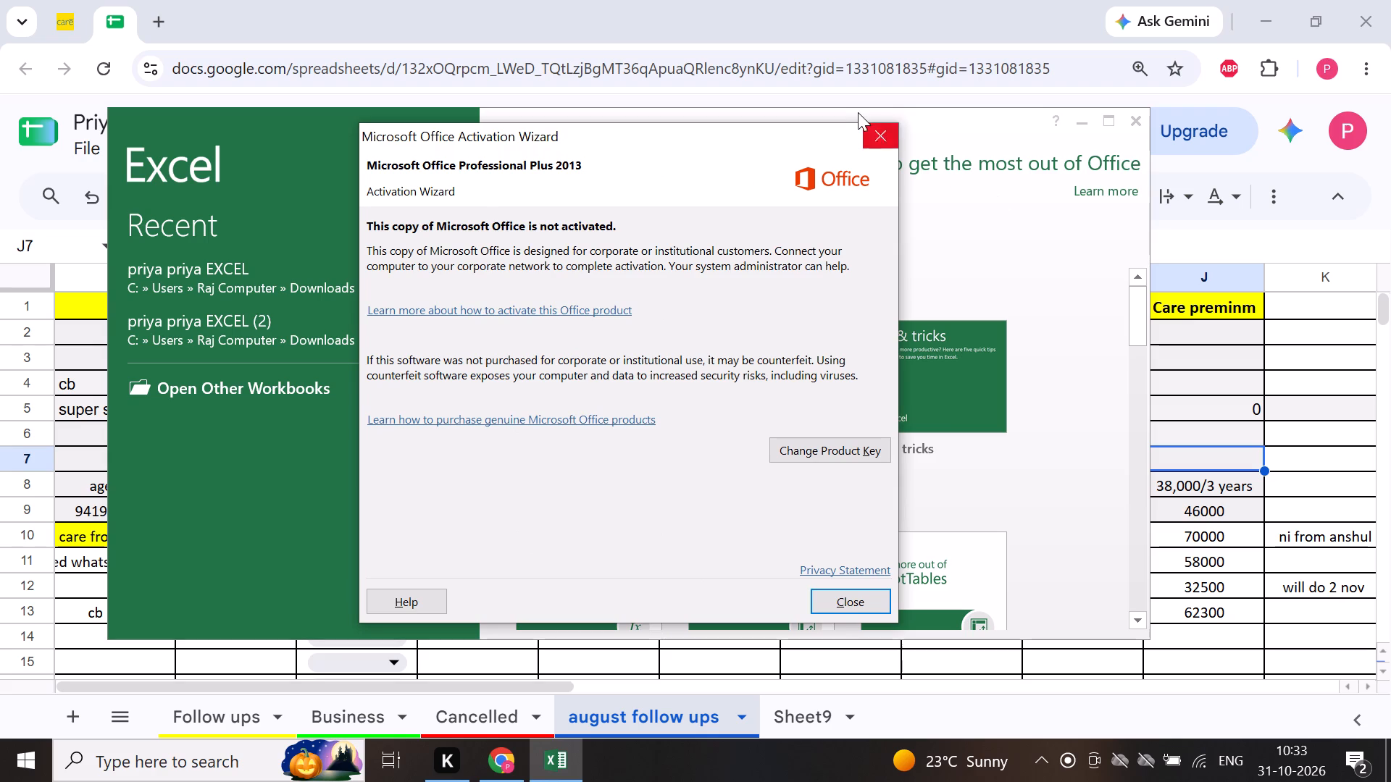
left_click(877, 129)
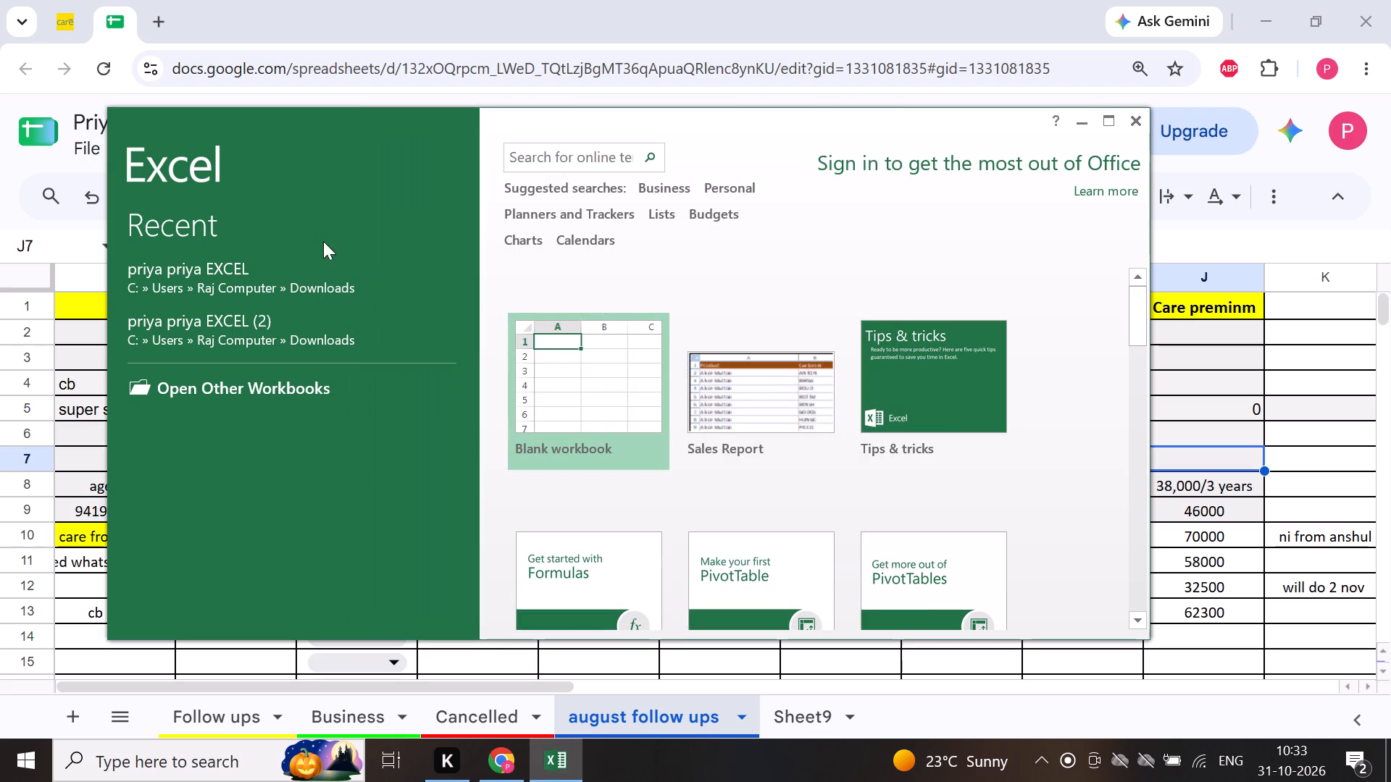
left_click(309, 266)
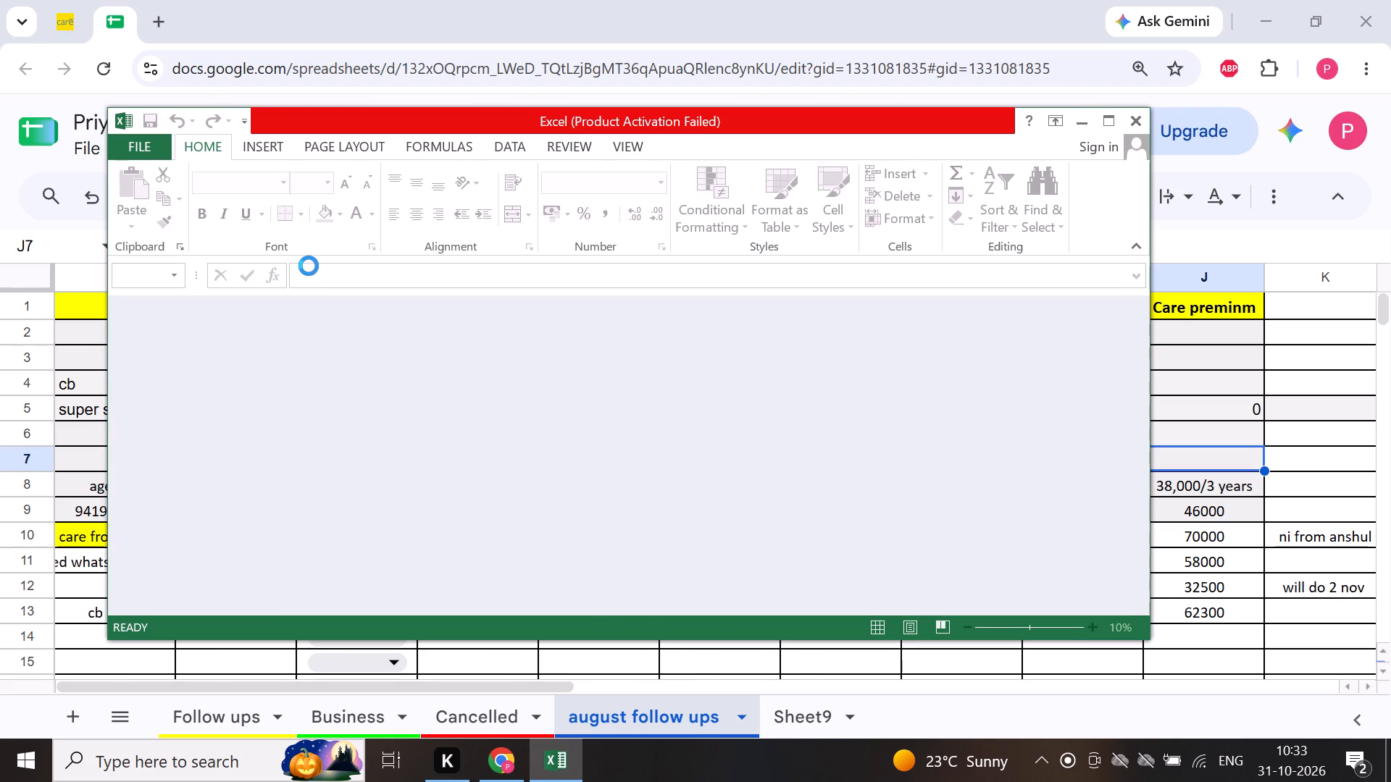
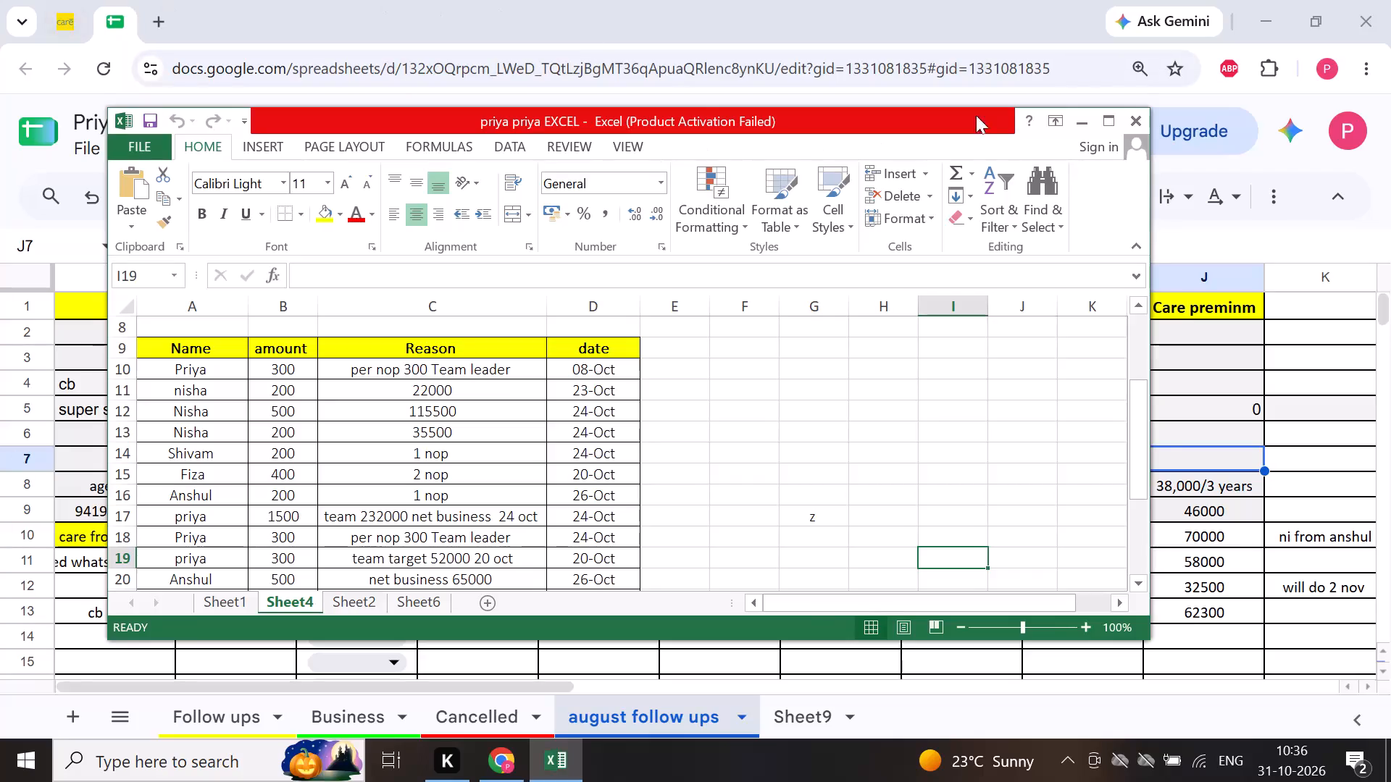
Maximize the "priya priya EXCEL" workbook window so it fills the whole screen.
left_click(1106, 120)
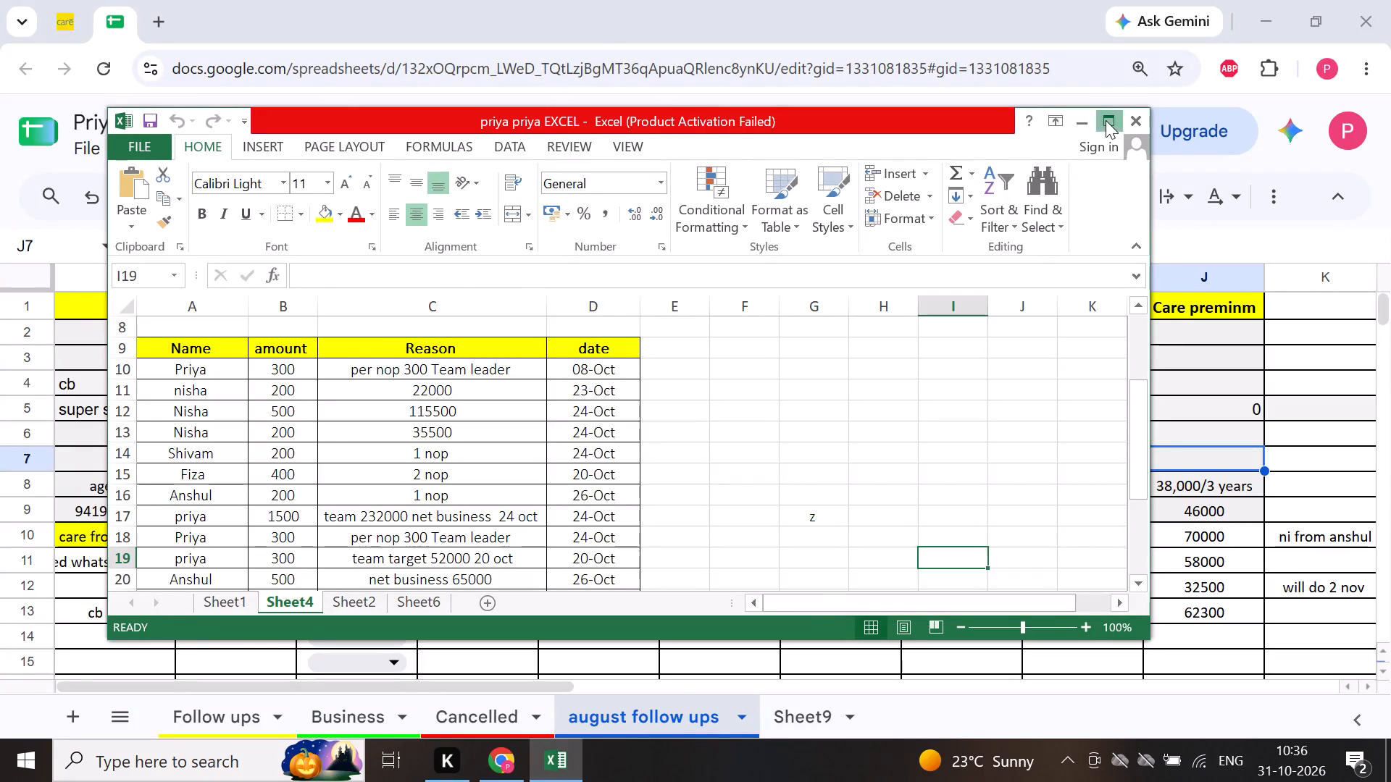
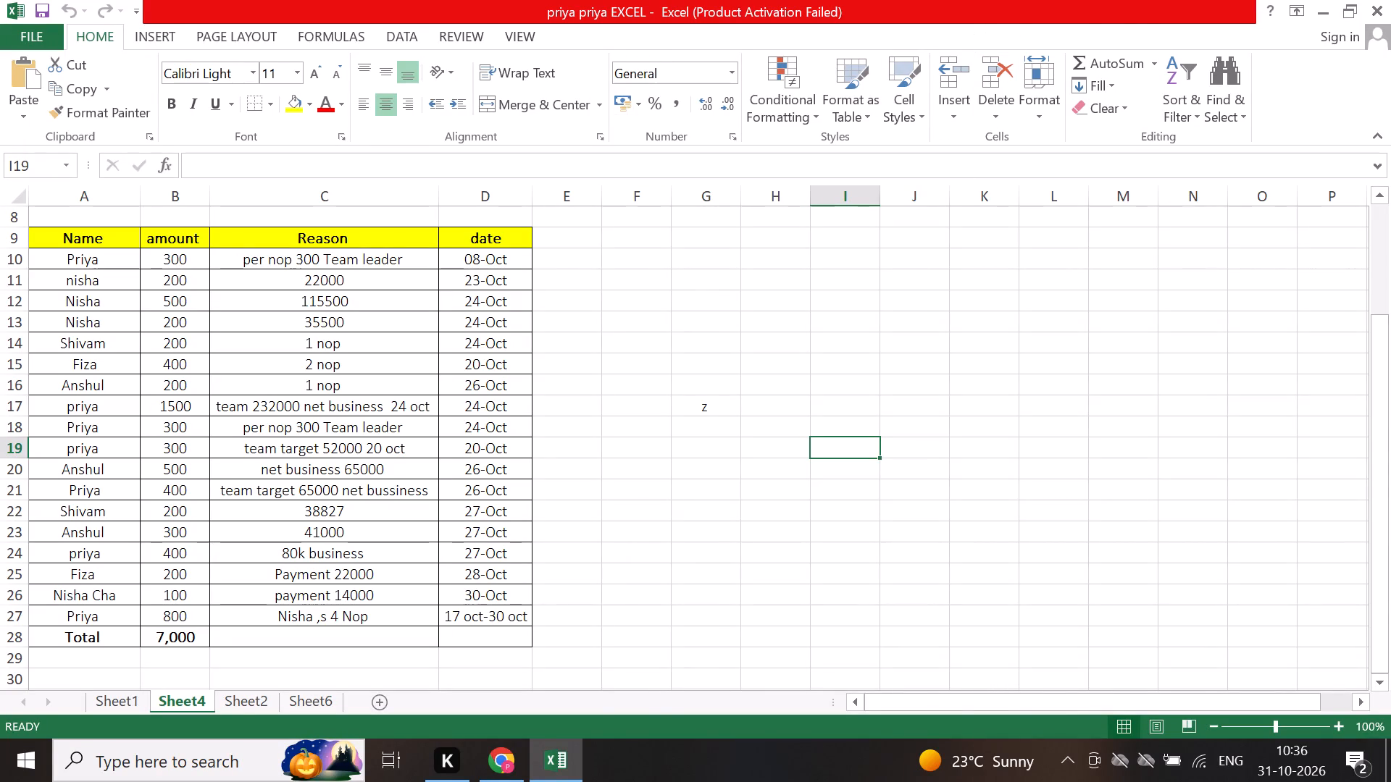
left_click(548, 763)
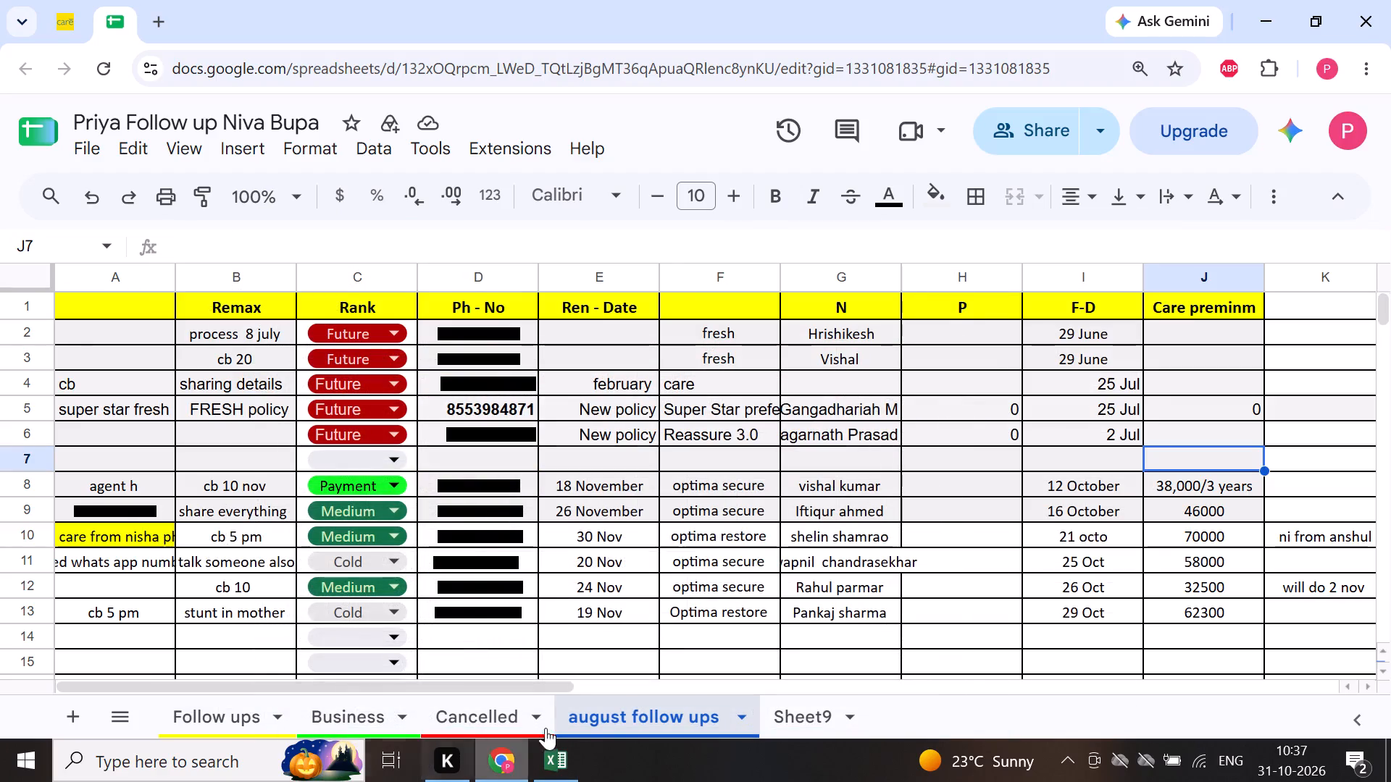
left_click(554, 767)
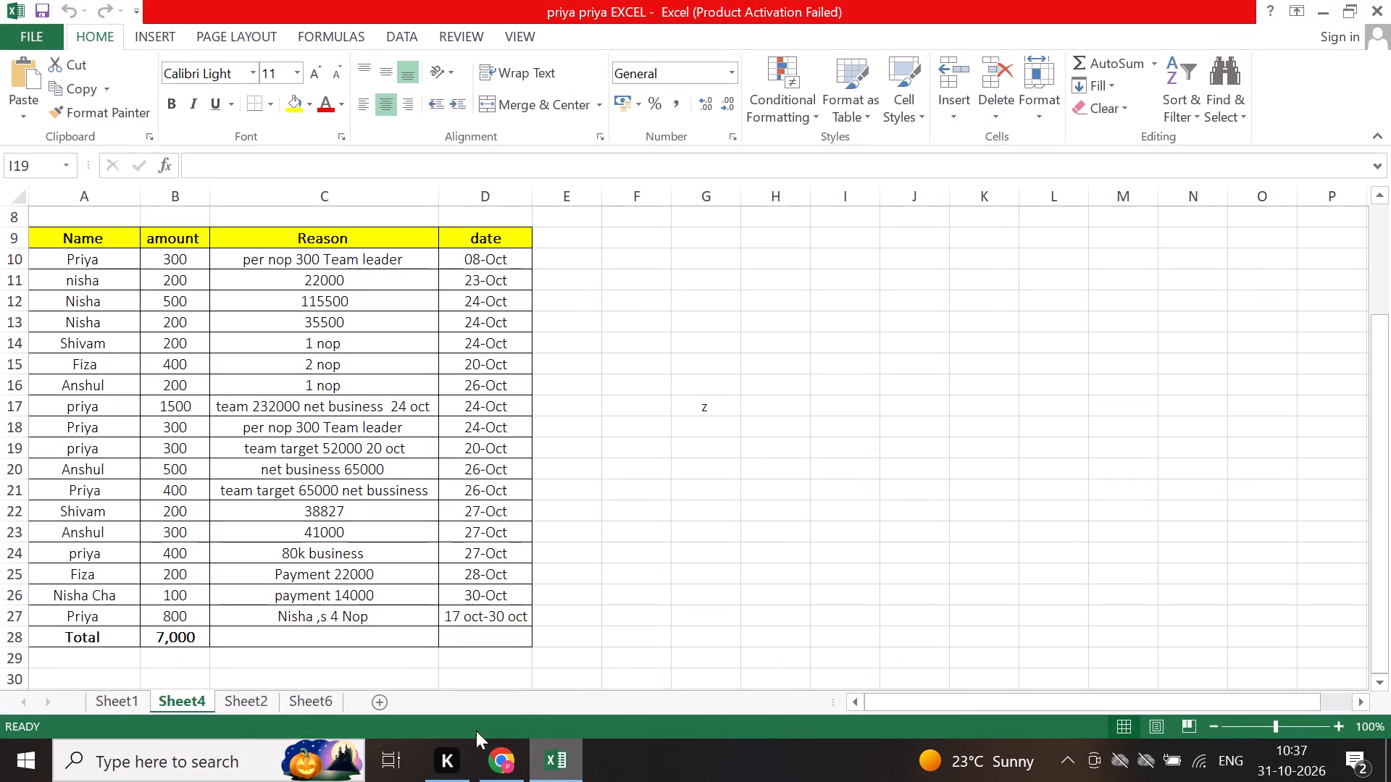
Open Sheet6 and look through its Niva Bupa reassure 3.0 Elite feature comparison from the top row down.
left_click(309, 710)
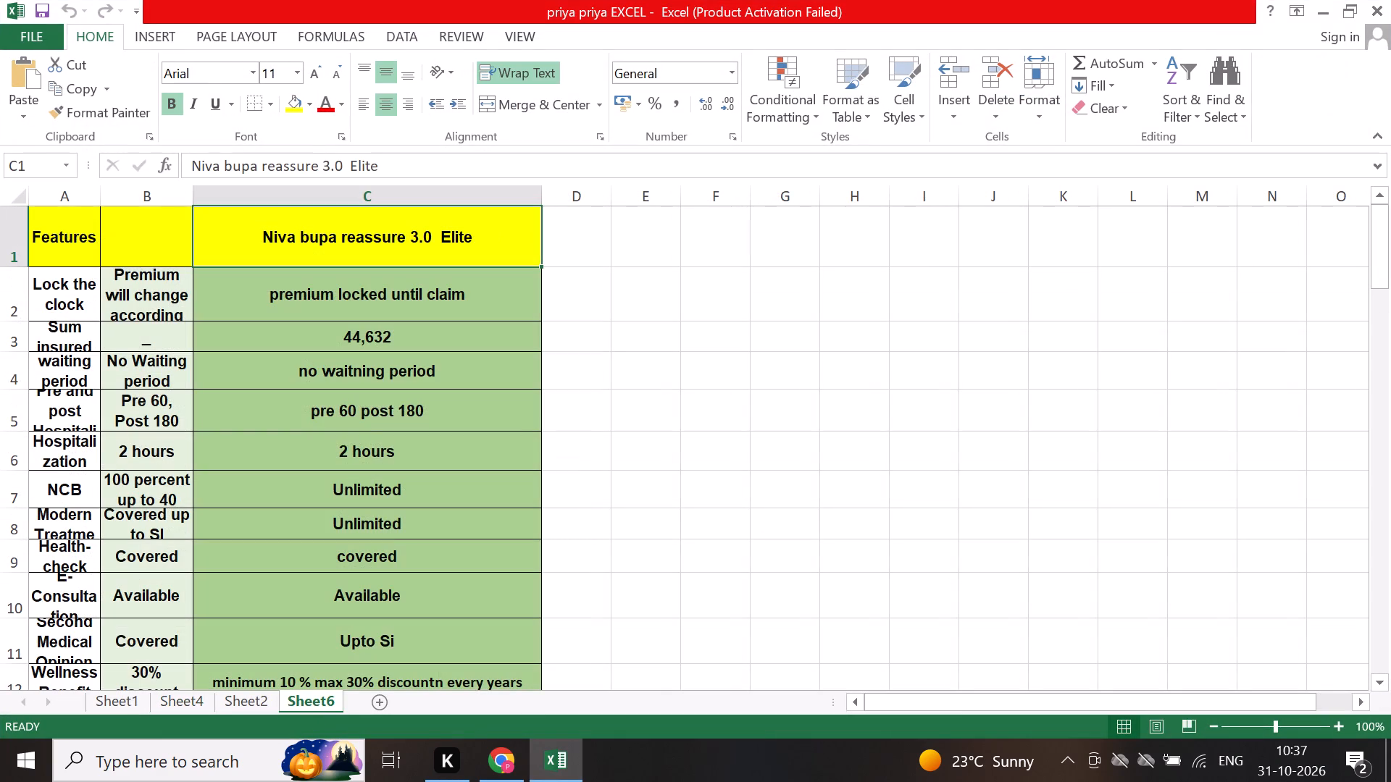
left_click(590, 378)
key("Up")
key("Up")
key("Up")
key("Up")
key("Up")
key("Up")
key("Up")
key("Up")
key("Up")
key("Up")
key("Up")
key("Up")
key("Up")
key("Up")
key("Up")
key("Up")
key("Up")
key("Up")
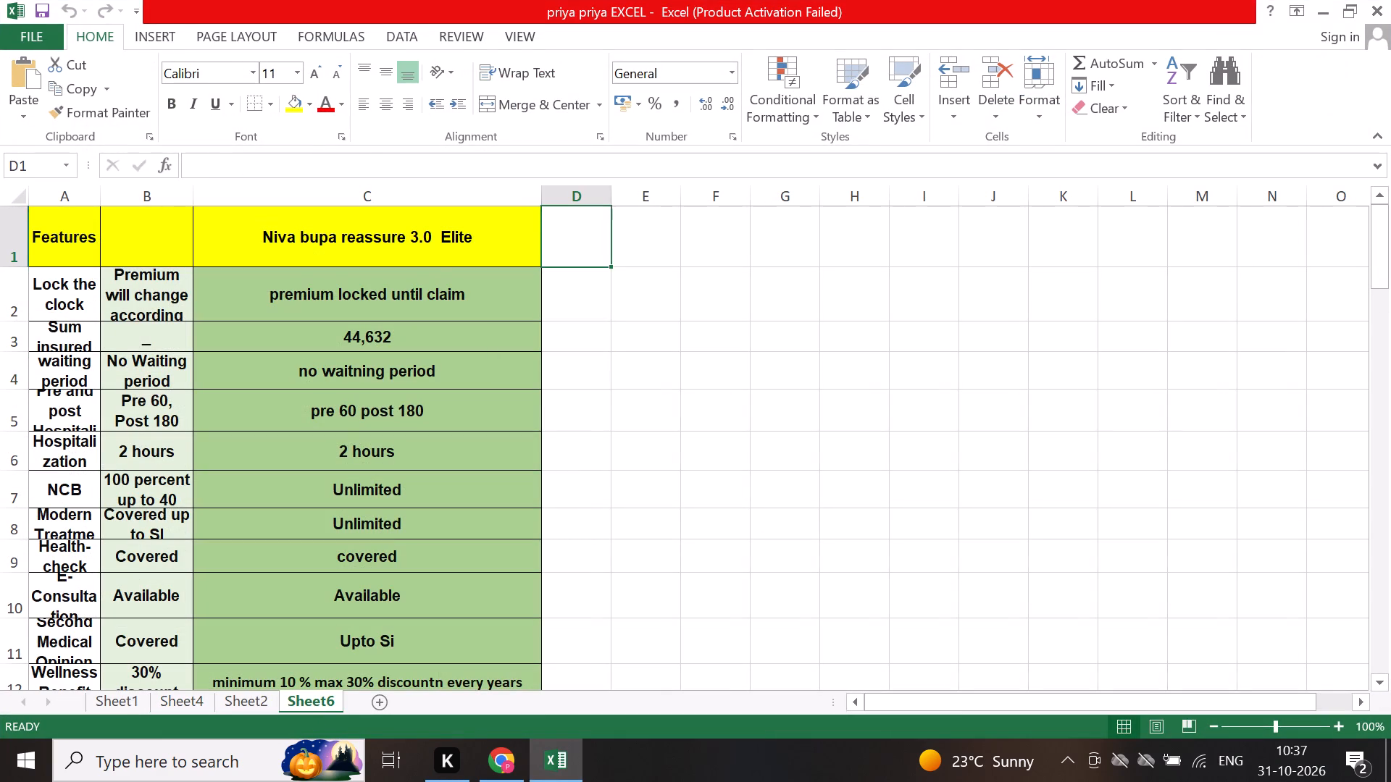
key("Down")
key("Down")
key("Down")
key("Down")
key("Down")
key("Down")
key("Down")
key("Down")
key("Down")
key("Down")
key("Down")
key("Down")
key("Down")
key("Down")
key("Down")
key("Down")
key("Down")
key("Down")
key("Down")
key("Down")
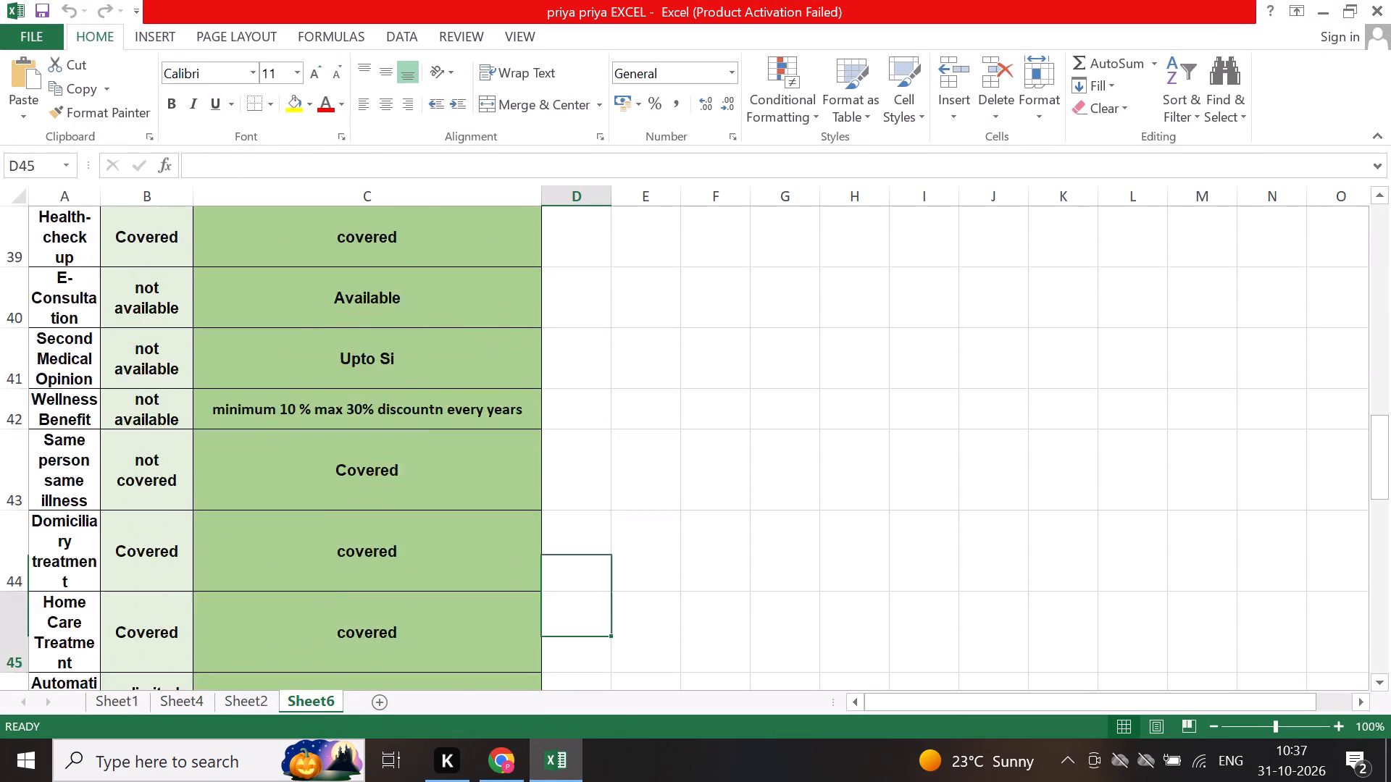
Examine the Name and follow up table beneath the comparison on Sheet6, checking each person's entry.
key("Up")
key("Up")
key("Up")
key("Up")
key("Up")
key("Up")
key("Up")
key("Up")
key("Up")
key("Up")
key("Up")
key("Up")
key("Up")
key("Up")
key("Up")
key("Up")
key("Up")
key("Up")
key("Up")
key("Up")
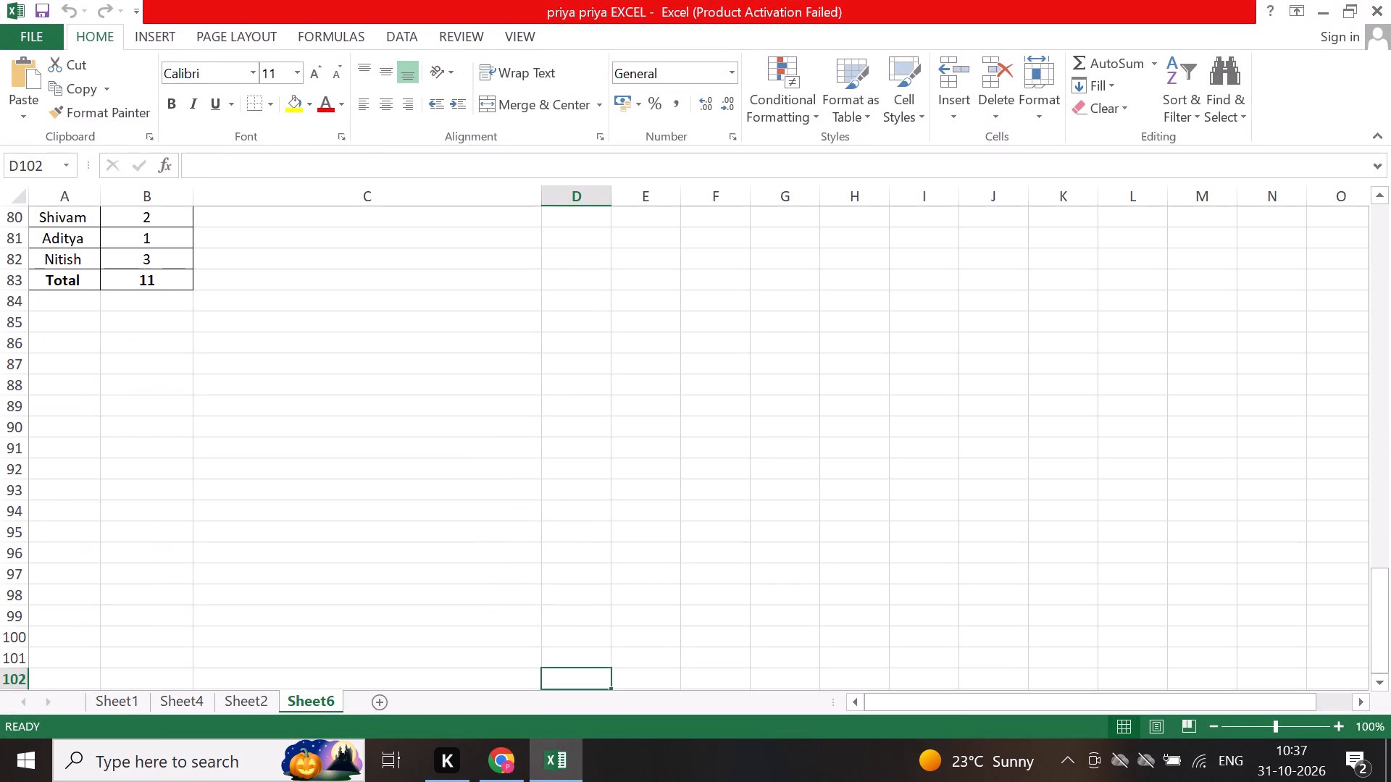
key("Up")
key("Up")
key("Up")
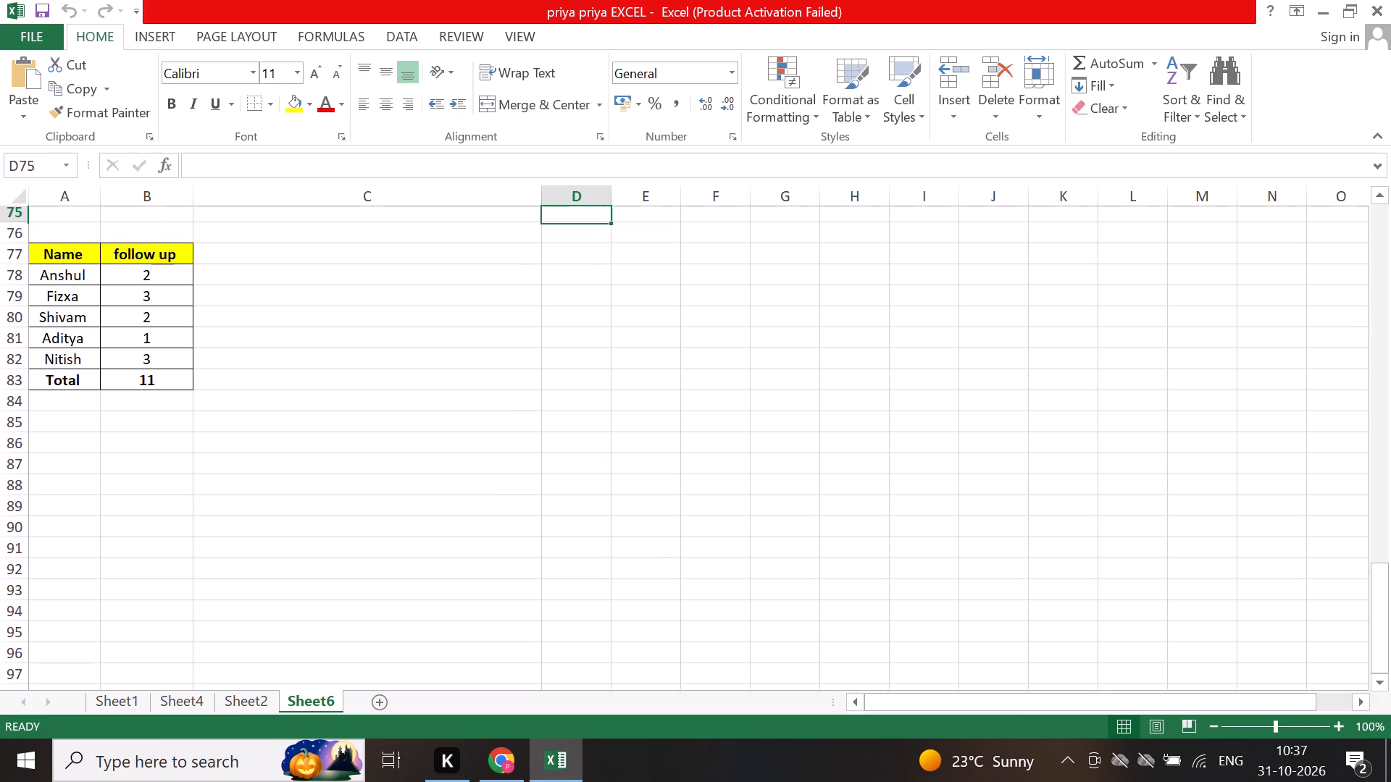
key("Up")
key("Up")
key("Up")
key("Up")
key("Down")
key("Down")
key("Down")
key("Down")
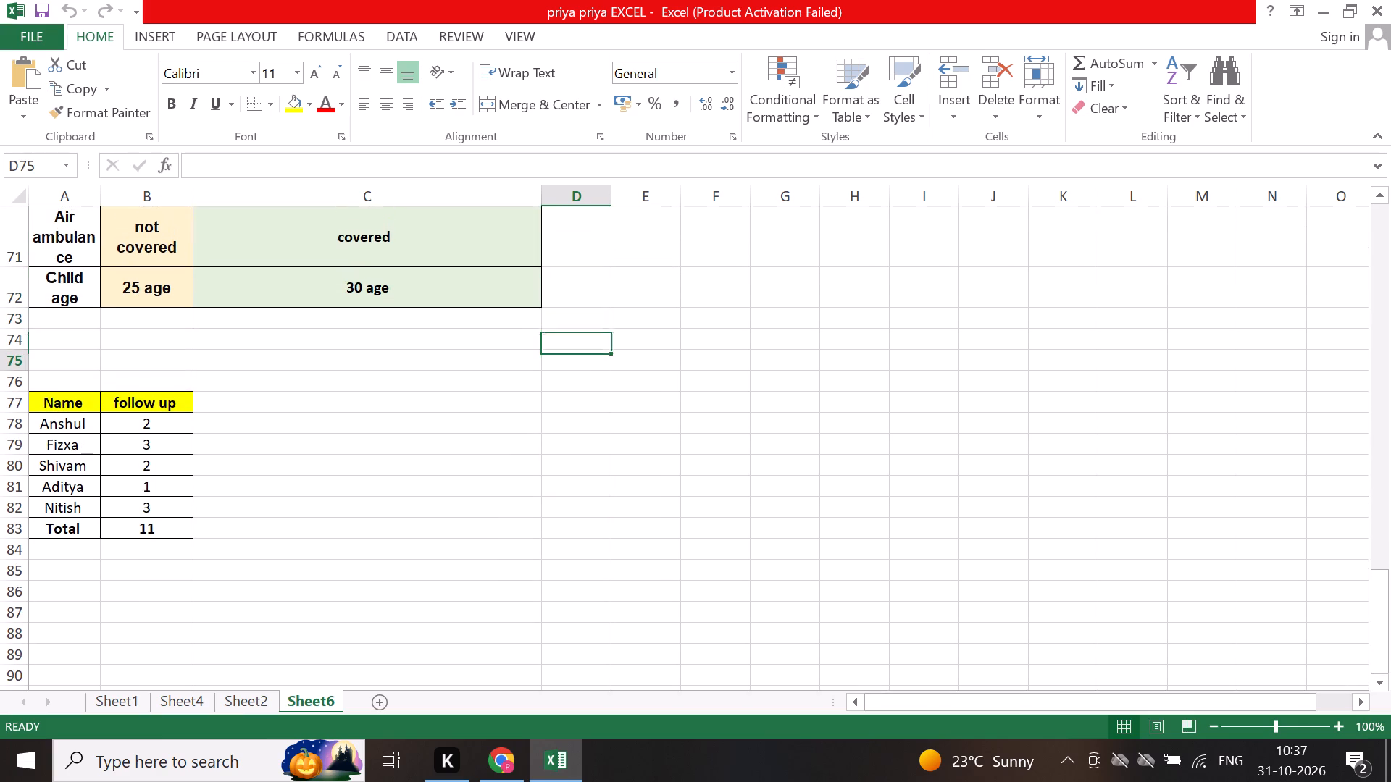
key("Left")
key("Down")
key("Left")
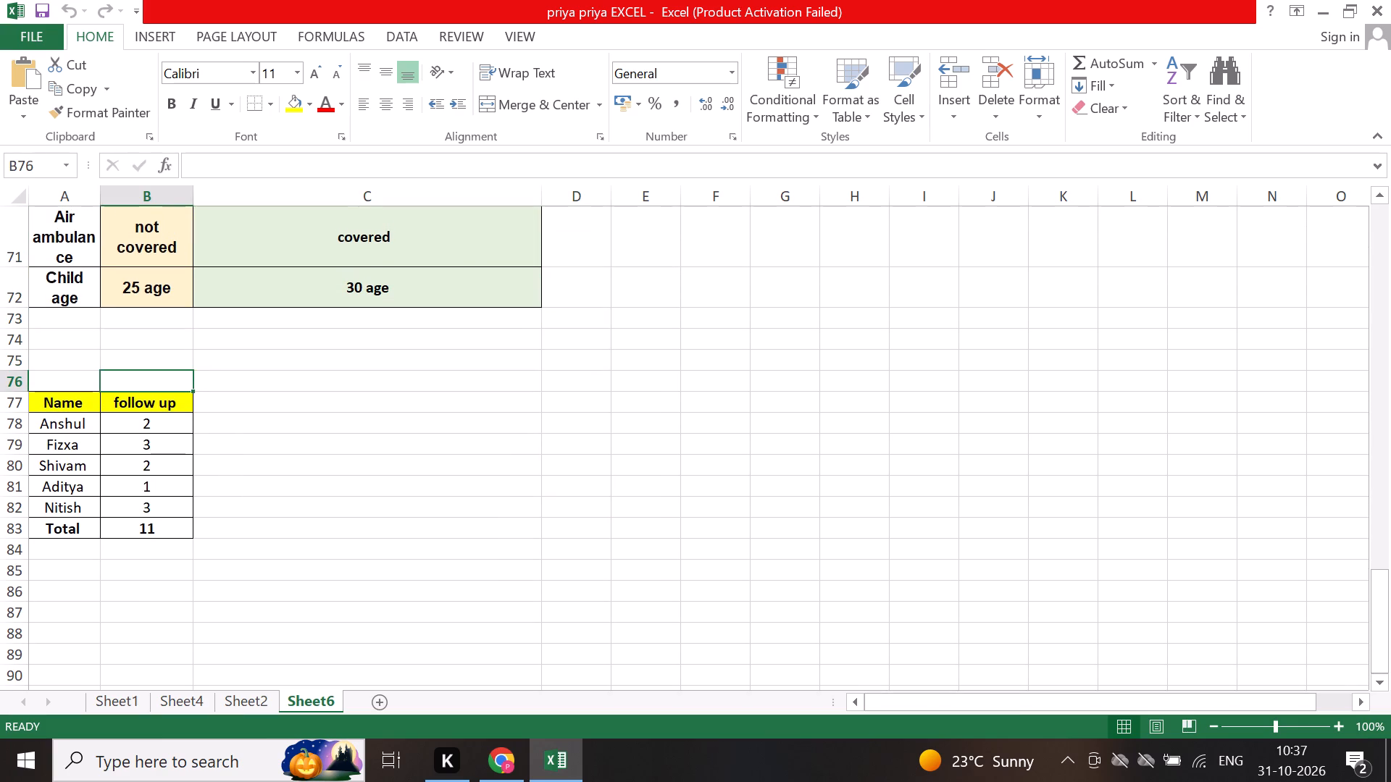
key("Down")
key("Down")
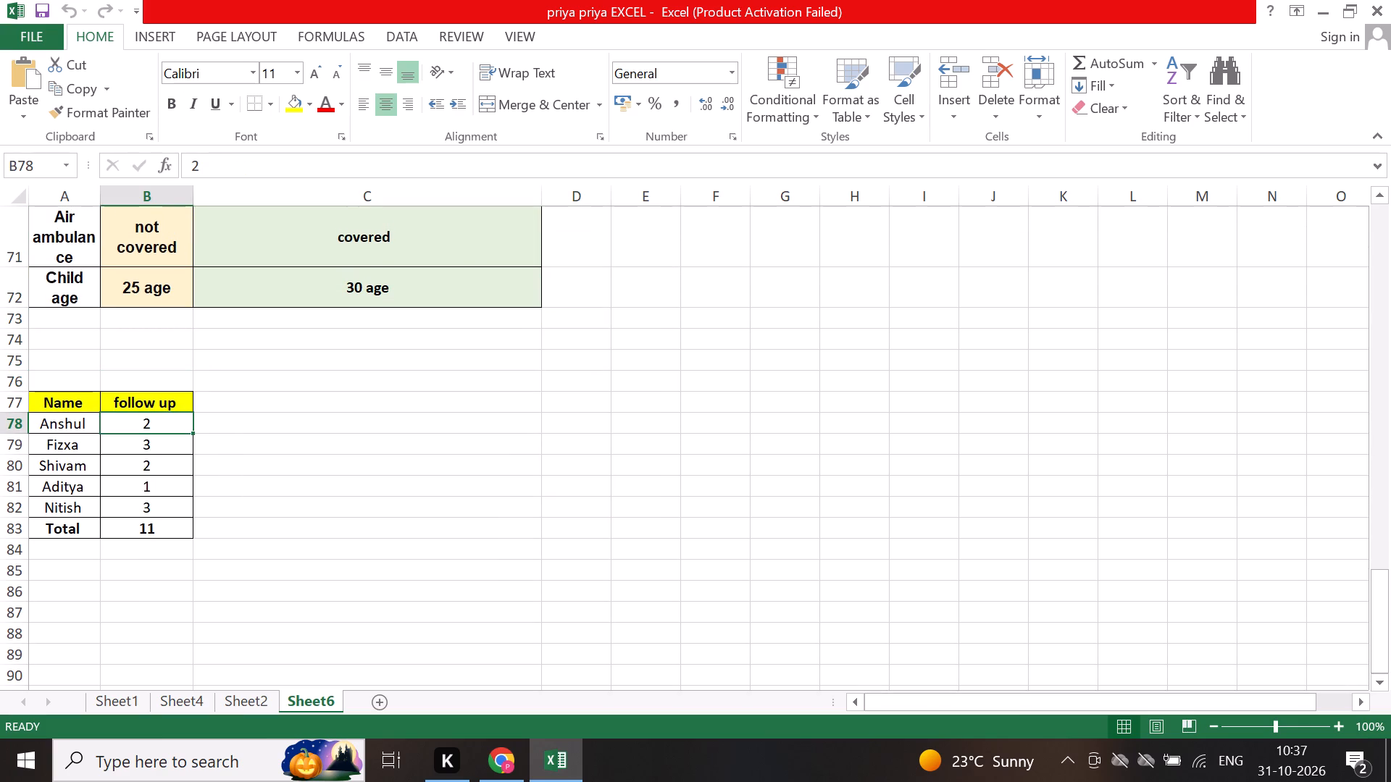
key("Left")
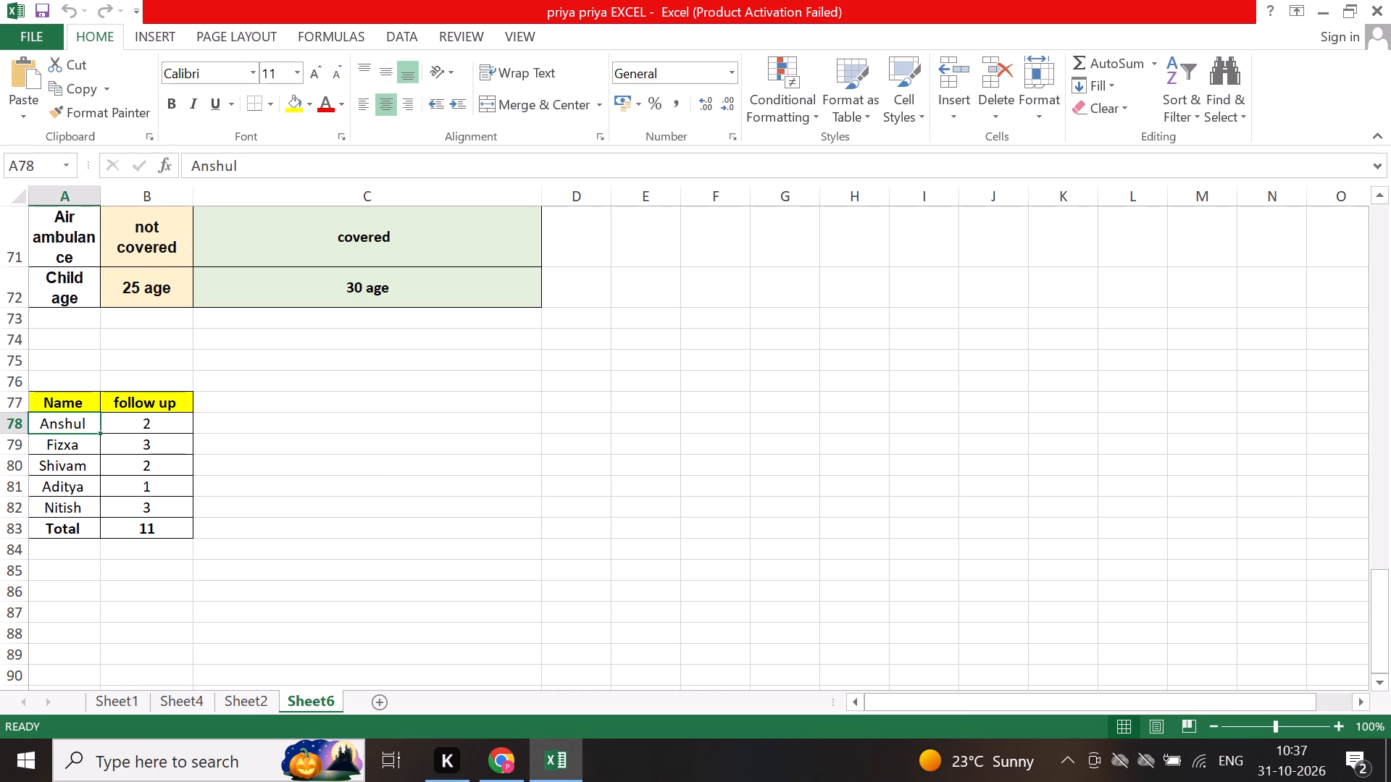
key("Up")
key("Down")
key("Down")
key("Down")
key("Down")
key("Down")
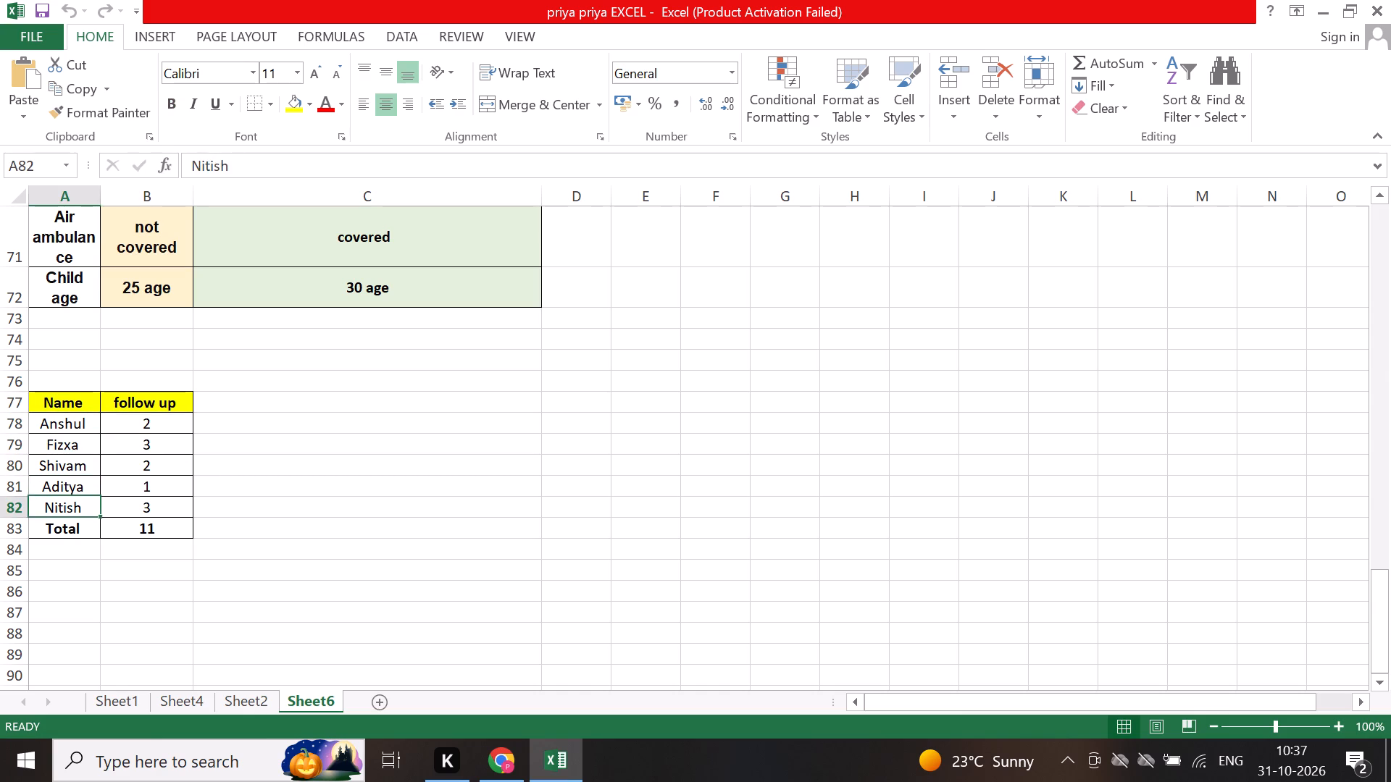
key("Down")
key("Up")
key("Up")
key("Up")
key("Up")
key("Up")
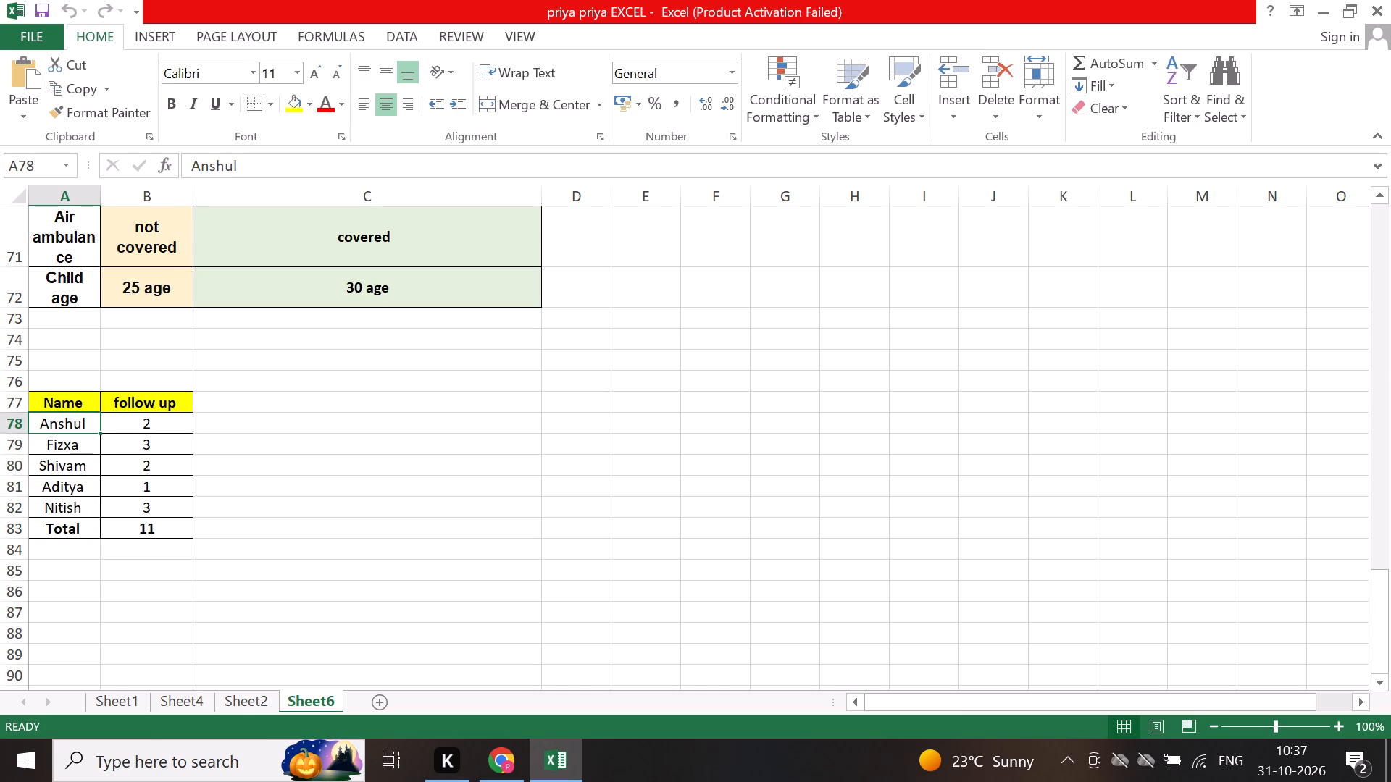
key("Up")
key("Right")
key("Down")
key("Down")
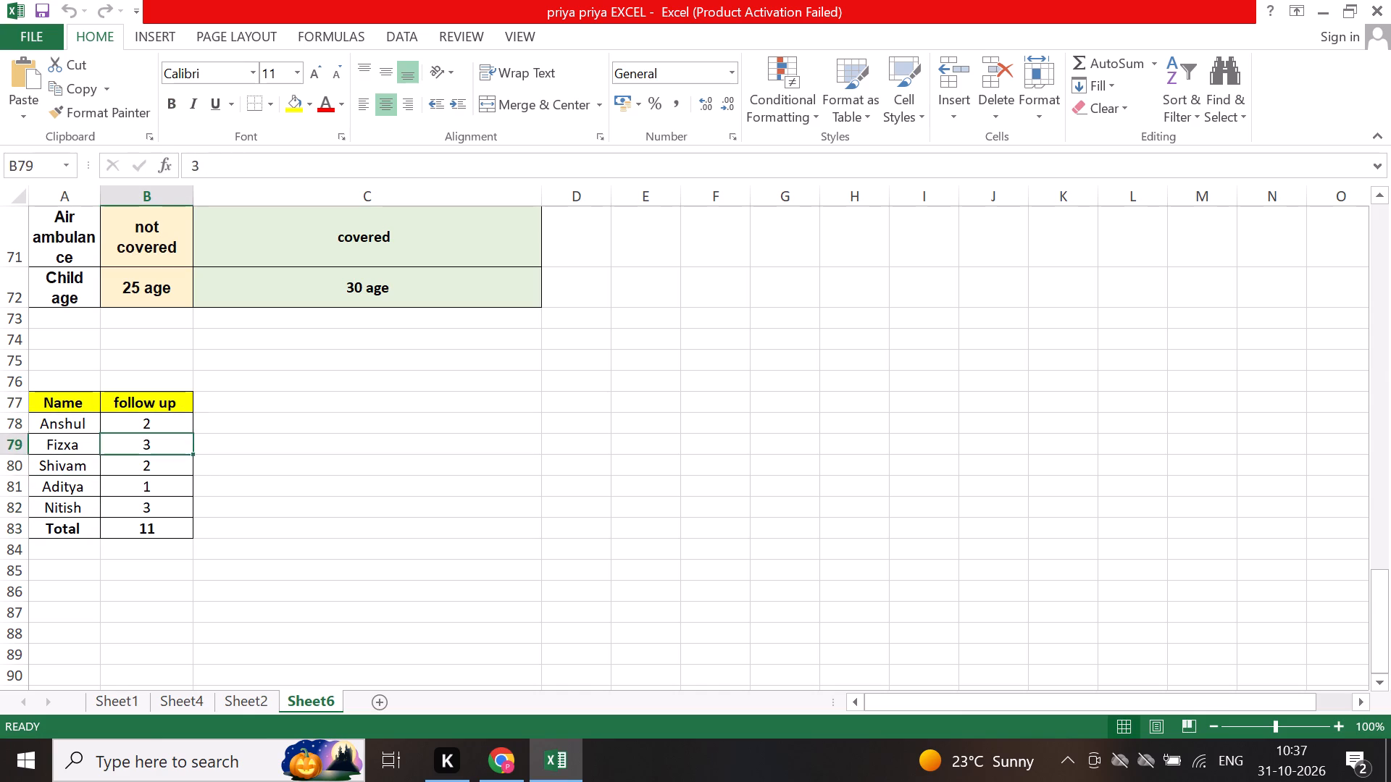
key("Down")
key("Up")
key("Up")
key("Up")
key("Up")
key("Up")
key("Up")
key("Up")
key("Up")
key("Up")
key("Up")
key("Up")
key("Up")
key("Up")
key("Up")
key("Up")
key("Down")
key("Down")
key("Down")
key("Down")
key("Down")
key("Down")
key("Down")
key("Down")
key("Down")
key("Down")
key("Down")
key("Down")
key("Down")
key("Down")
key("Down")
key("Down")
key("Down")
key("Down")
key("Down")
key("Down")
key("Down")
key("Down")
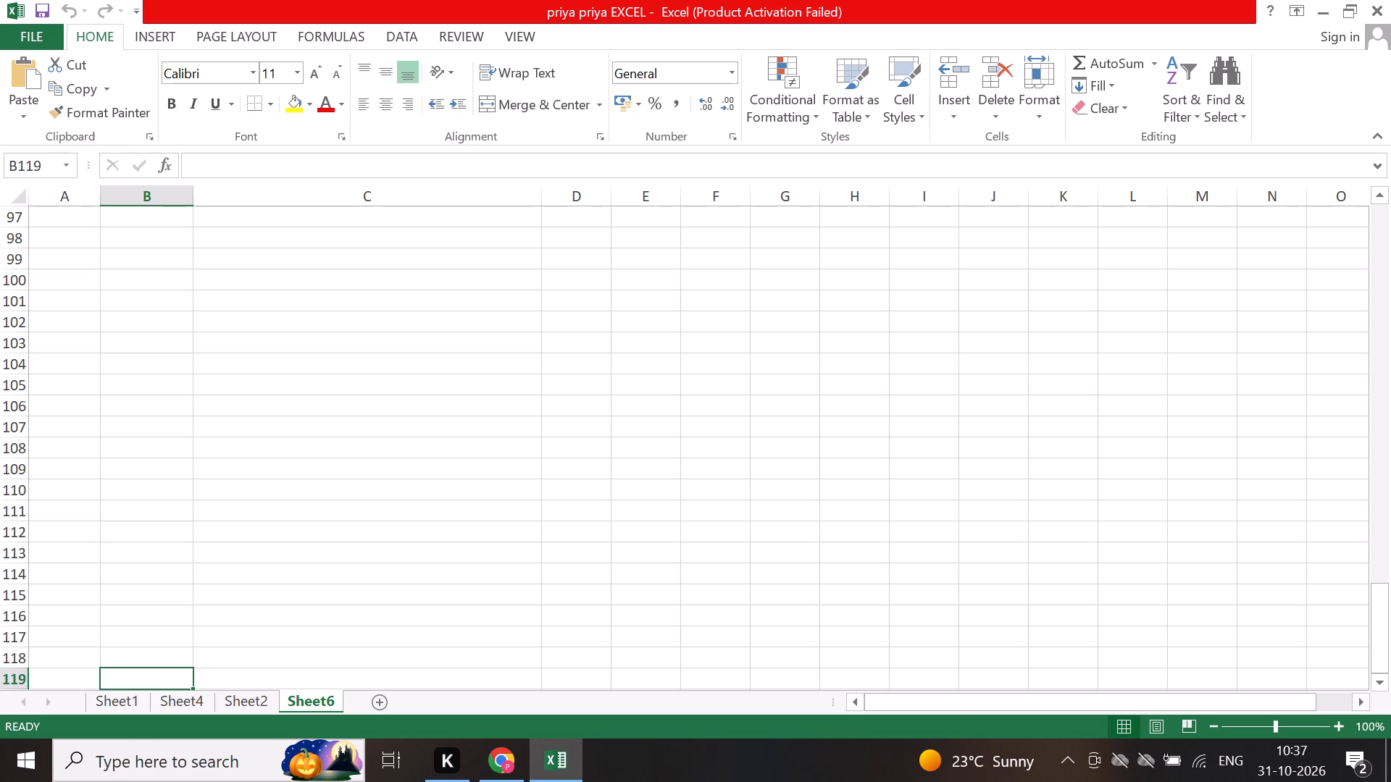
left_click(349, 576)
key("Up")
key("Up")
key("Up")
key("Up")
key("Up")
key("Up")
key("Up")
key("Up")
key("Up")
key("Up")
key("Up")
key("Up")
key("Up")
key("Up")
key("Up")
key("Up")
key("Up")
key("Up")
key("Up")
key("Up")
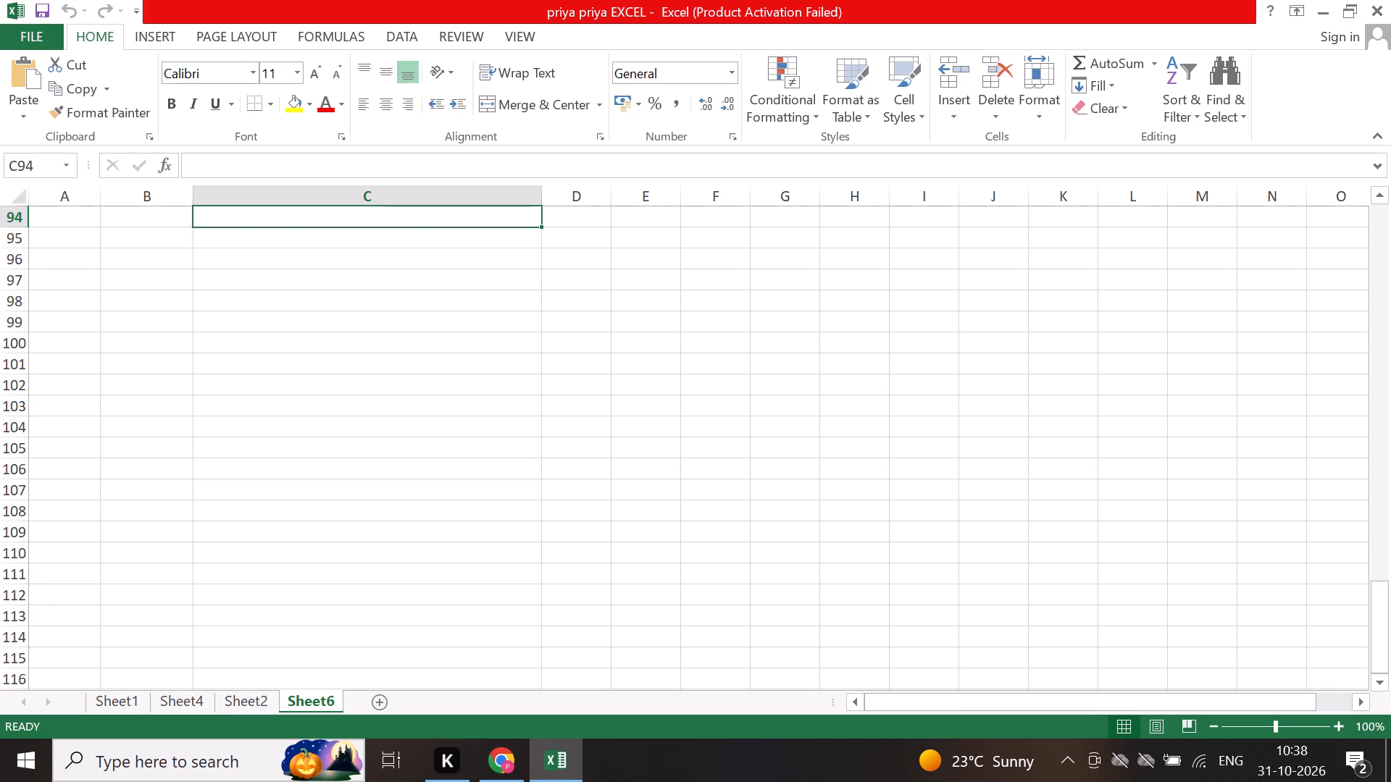
Look back over the Aditya birla and Niva bupa aspire gold comparison on Sheet6, down to the follow up table.
key("Up")
key("Up")
key("Up")
key("Up")
key("Up")
key("Up")
key("Up")
key("Up")
key("Up")
key("Up")
key("Up")
key("Up")
key("Up")
key("Up")
key("Up")
key("Up")
key("Up")
key("Up")
key("Up")
key("Up")
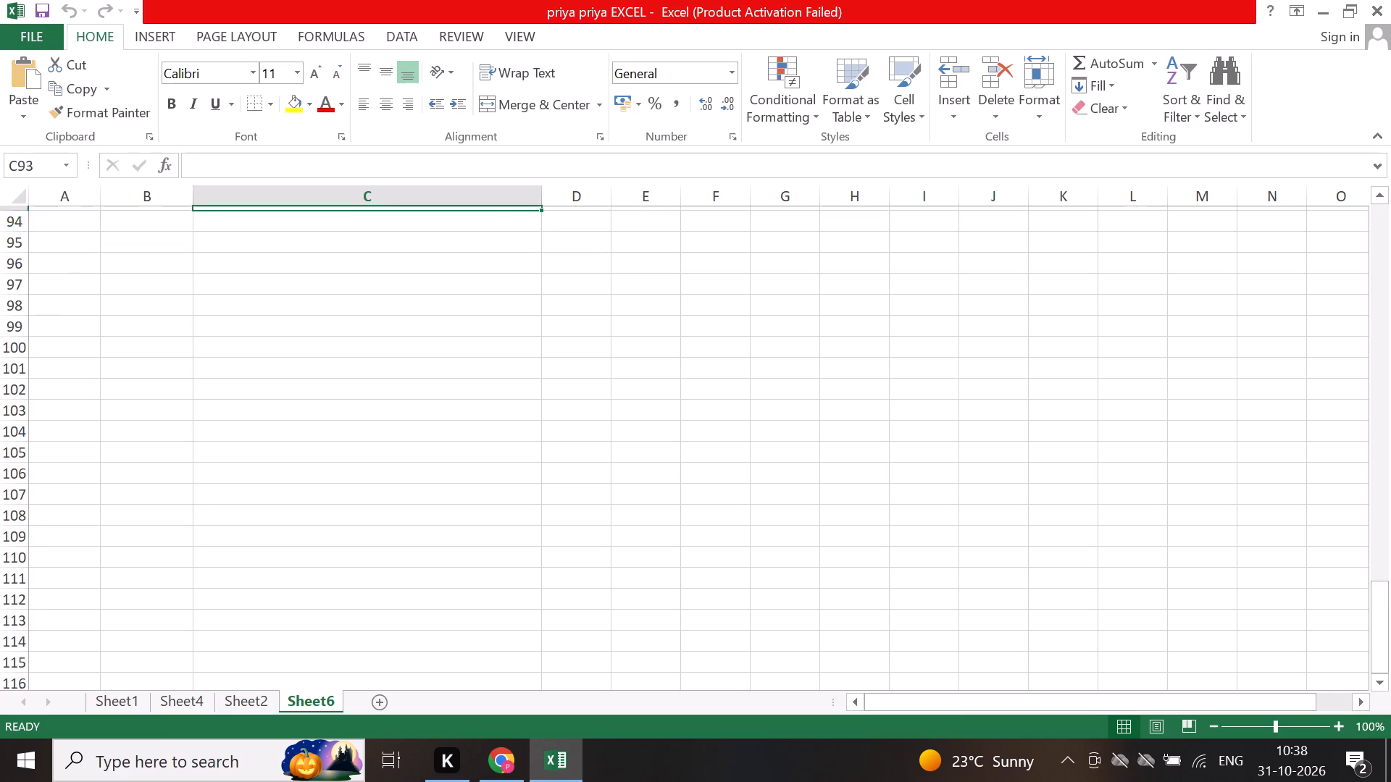
key("Down")
key("Down")
key("Down")
key("Down")
key("Down")
key("Down")
key("Down")
key("Down")
key("Down")
key("Down")
key("Down")
key("Down")
key("Down")
key("Down")
key("Down")
key("Down")
key("Down")
key("Down")
key("Down")
key("Down")
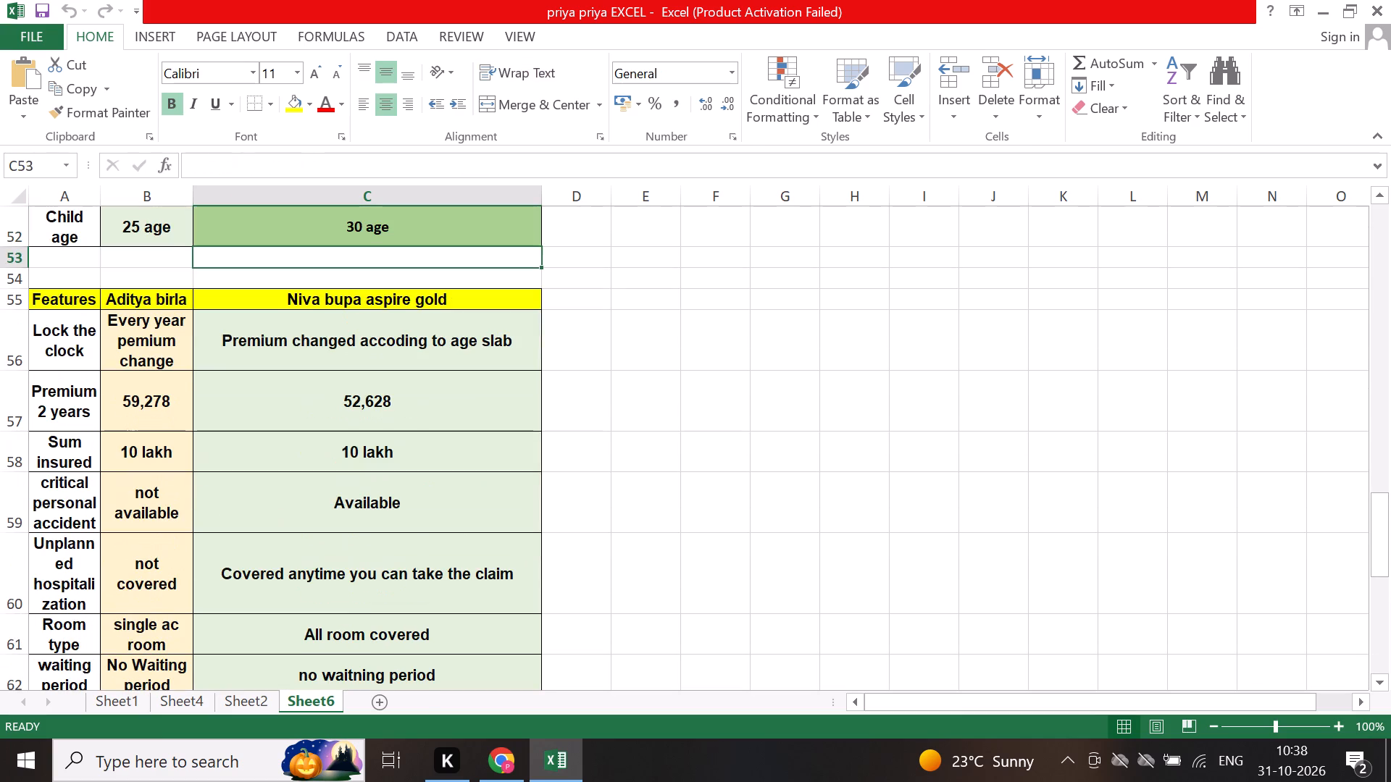
key("Down")
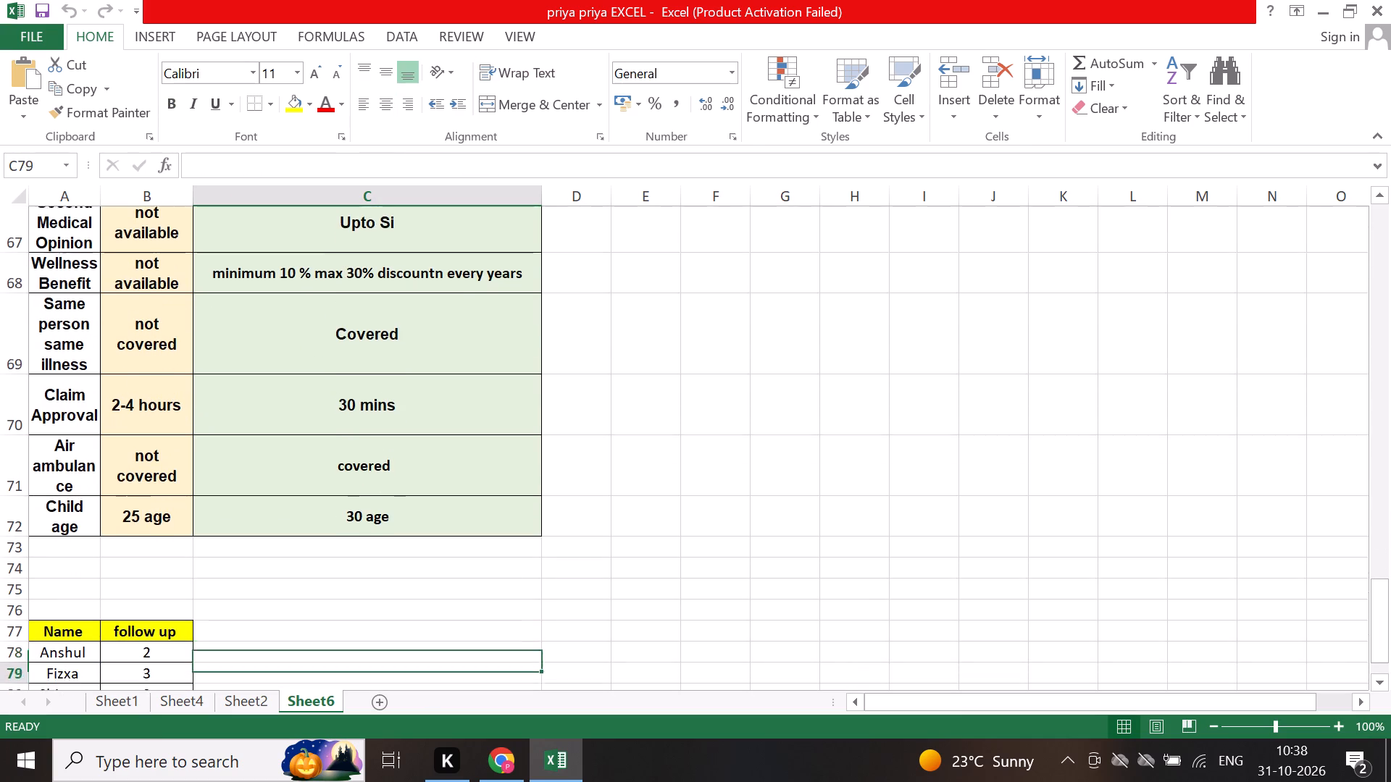
key("Down")
key("Down")
key("Down")
key("Down")
key("Down")
key("Left")
key("Left")
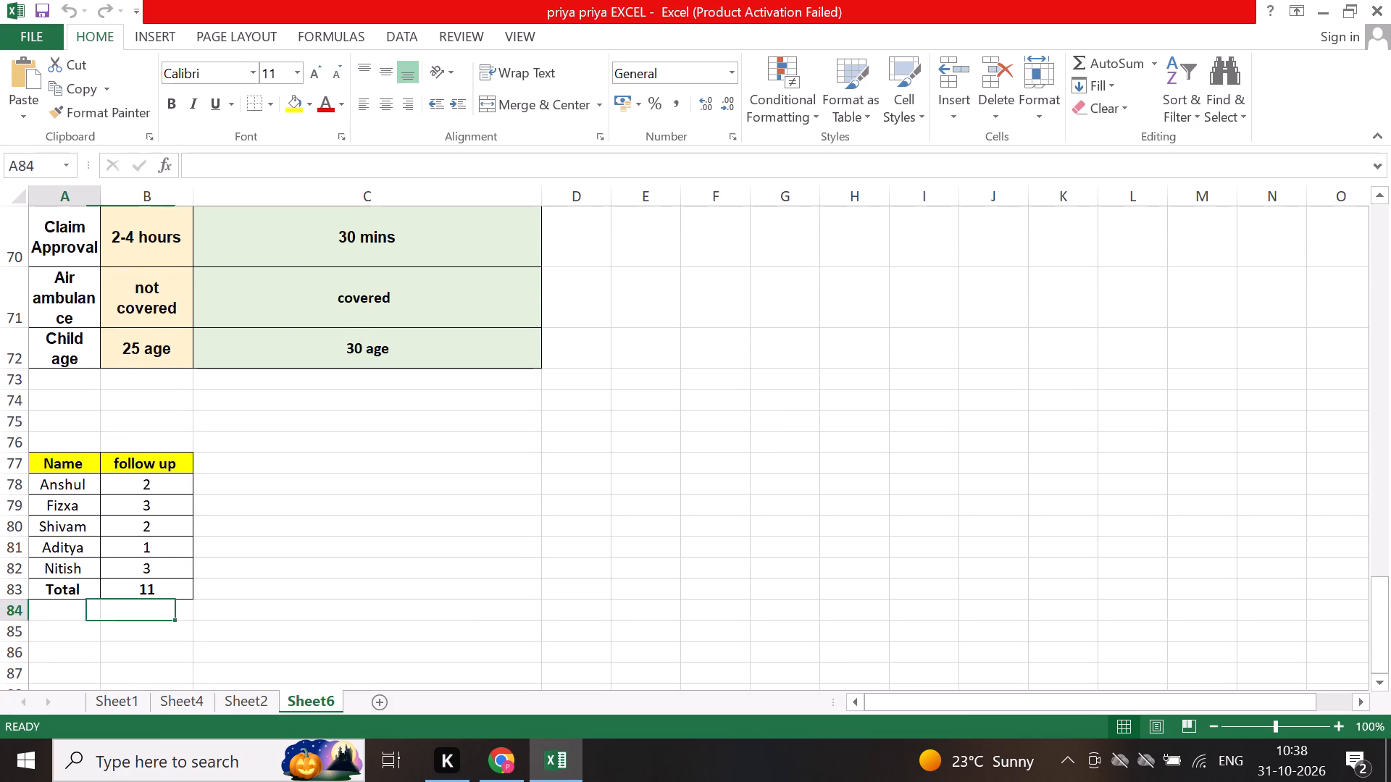
Examine the Name and follow up table again, from its header row through the people listed to the Total row.
key("Up")
key("Up")
key("Up")
key("Up")
key("Up")
key("Up")
key("Up")
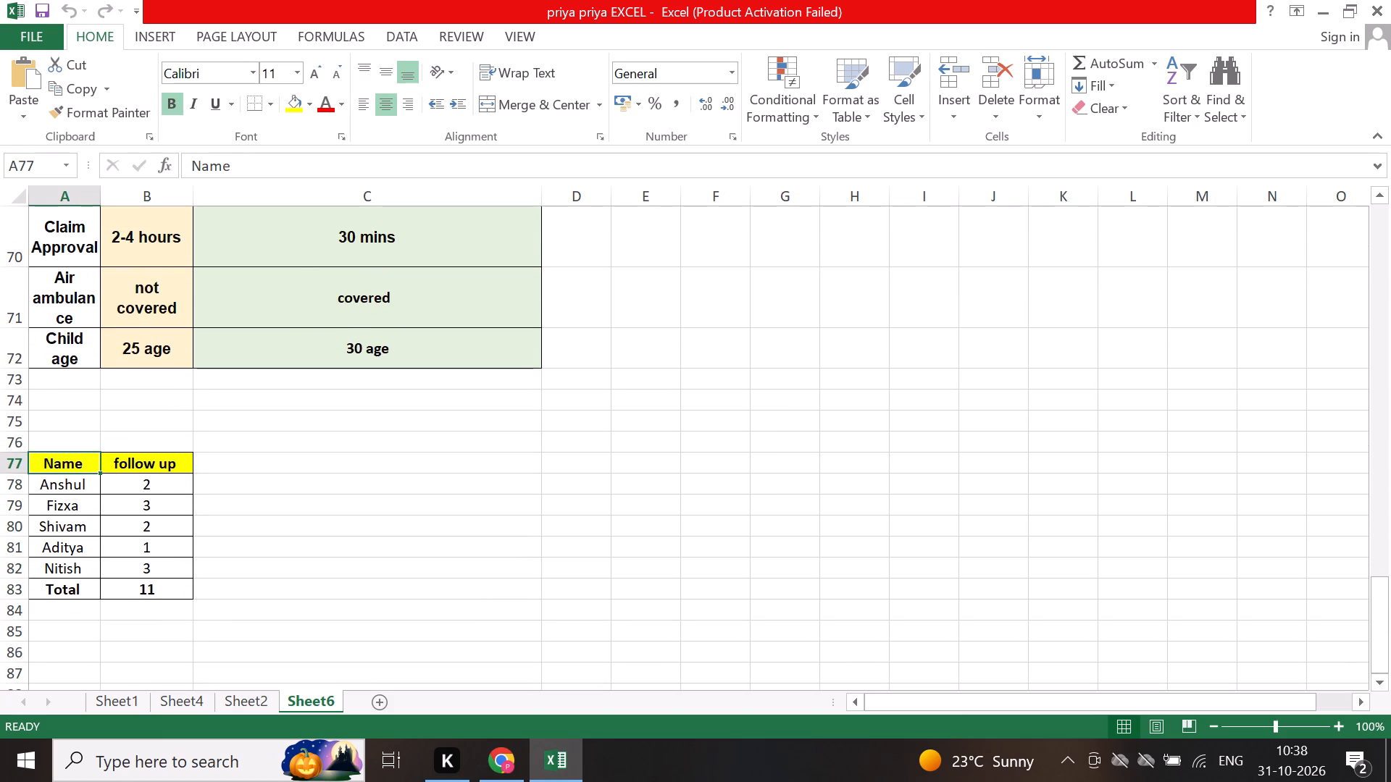
key("Right")
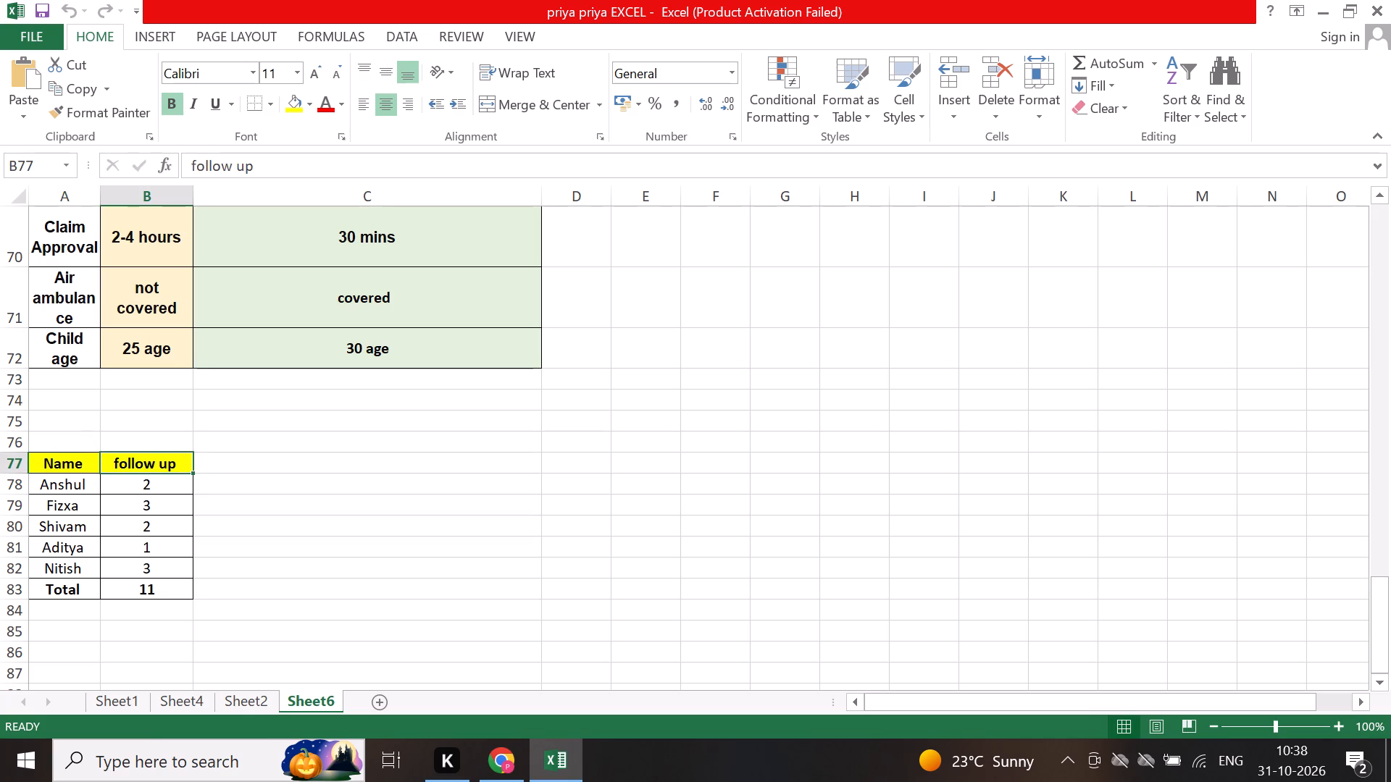
key("Up")
key("Left")
key("Down")
key("Down")
key("Down")
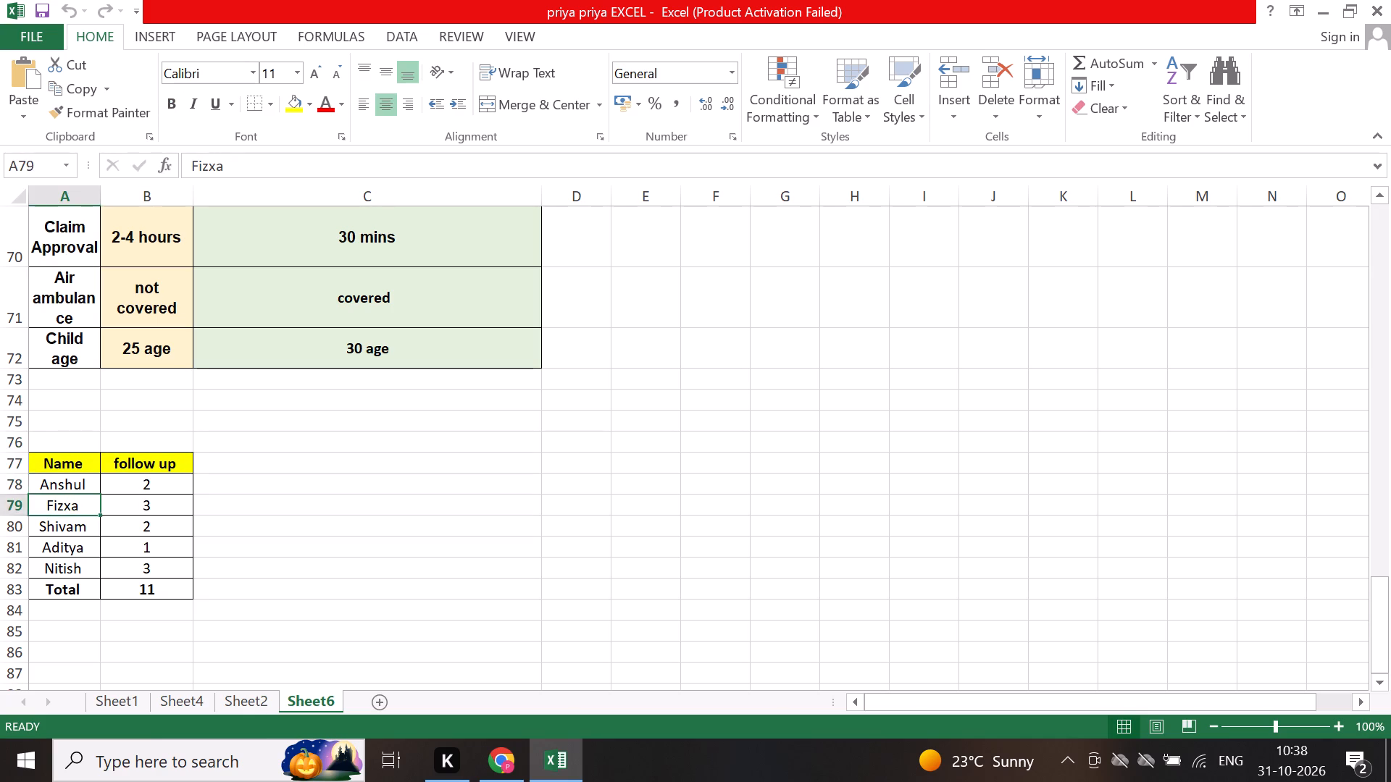
key("Down")
key("Down")
key("Down")
key("Down")
key("Down")
key("Up")
key("Up")
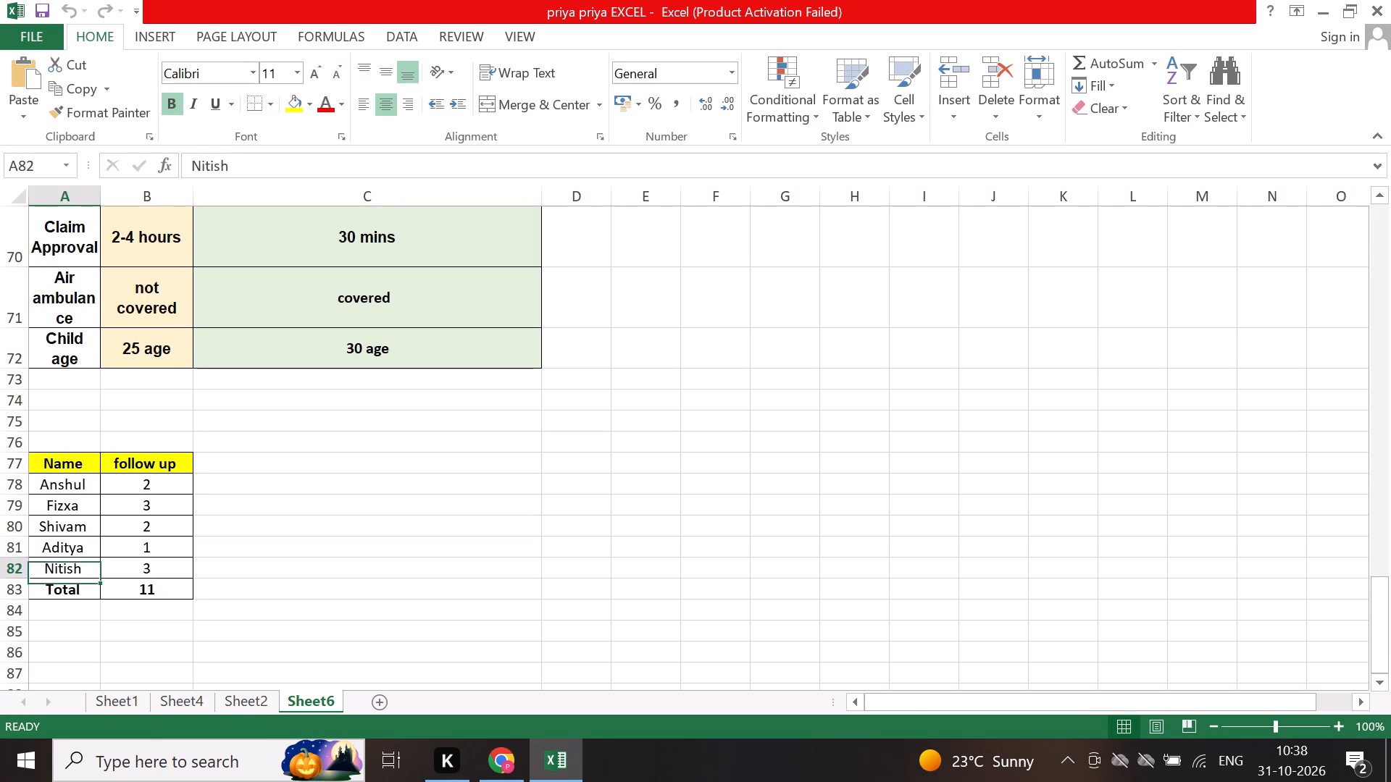
key("Up")
key("Up")
key("Up")
key("Up")
key("Up")
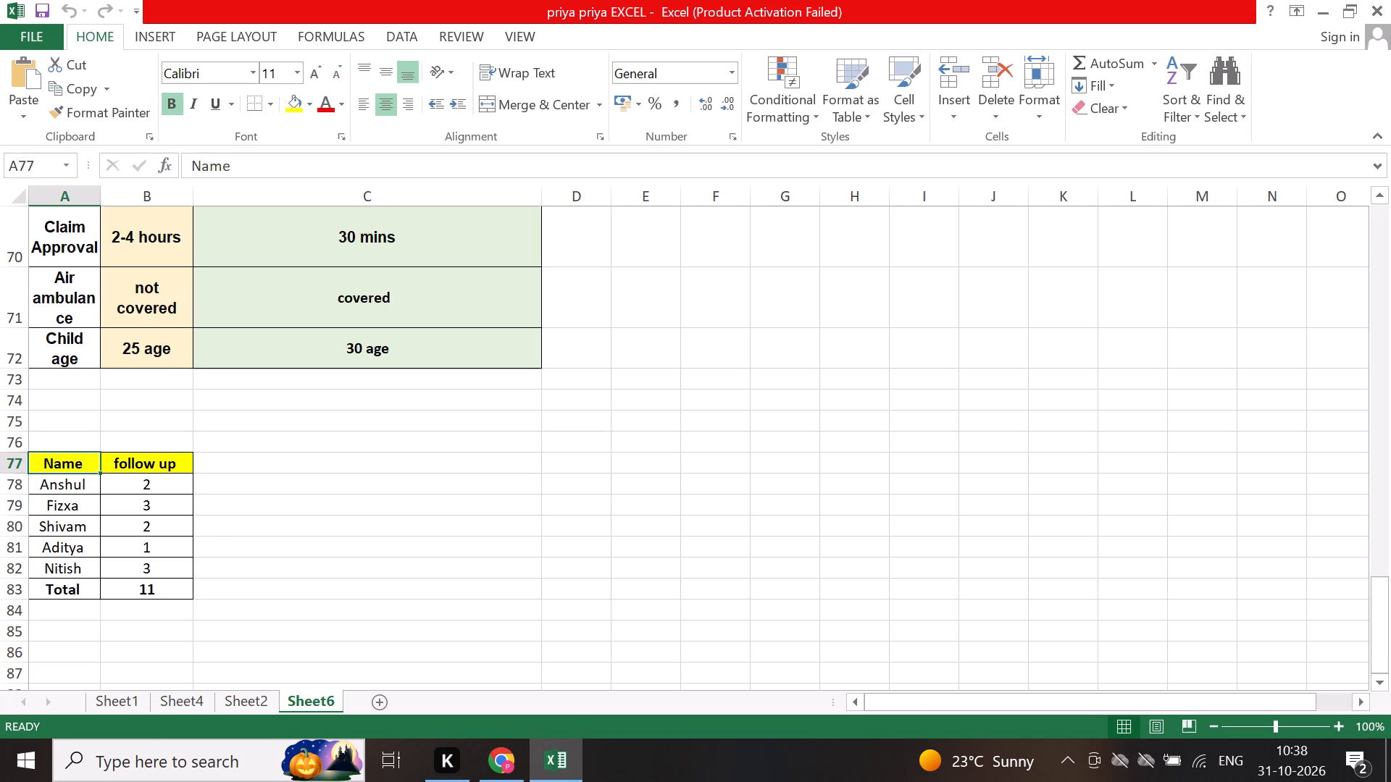
Clear Anshul's follow up count and replace the table's follow up column header with Commitment.
key("Right")
key("Down")
key("Left")
key("Right")
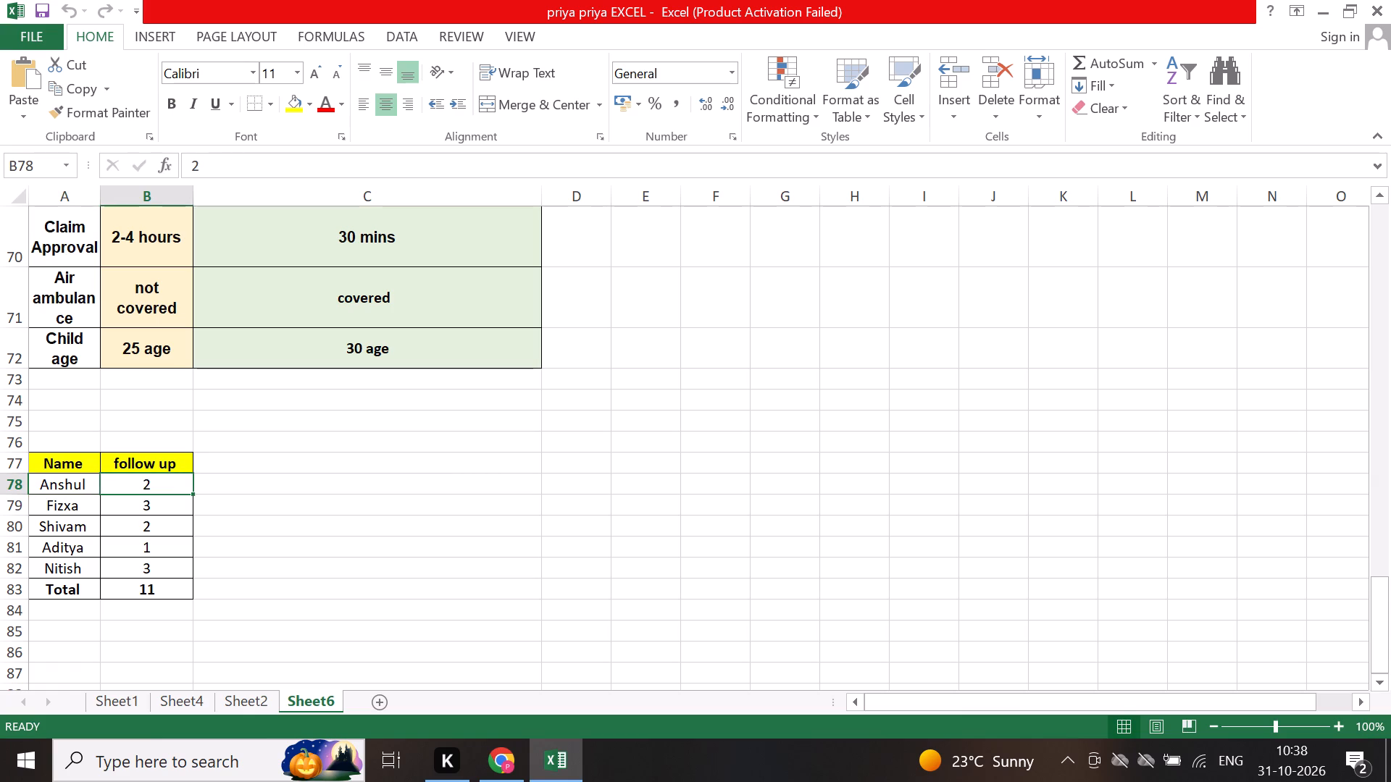
key("Left")
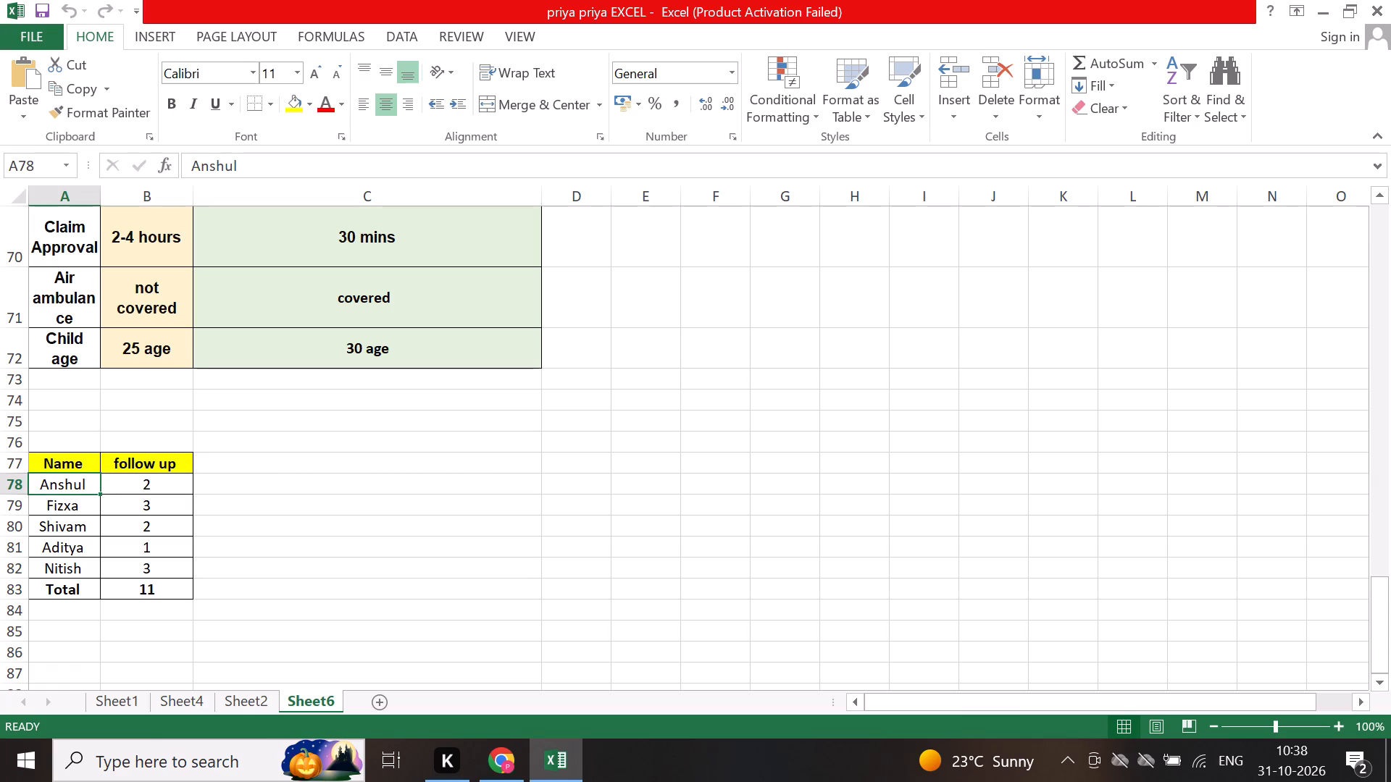
key("Right")
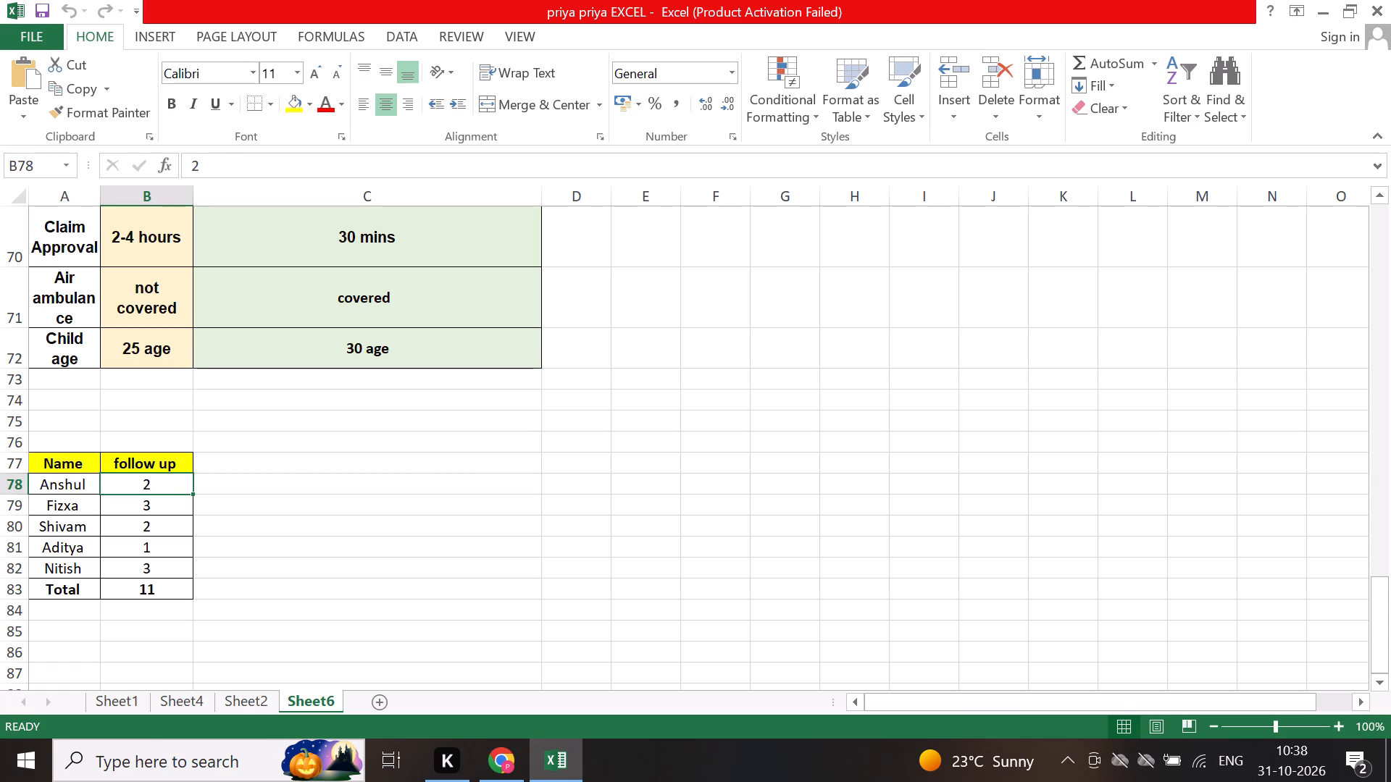
key("BackSpace")
key("Up")
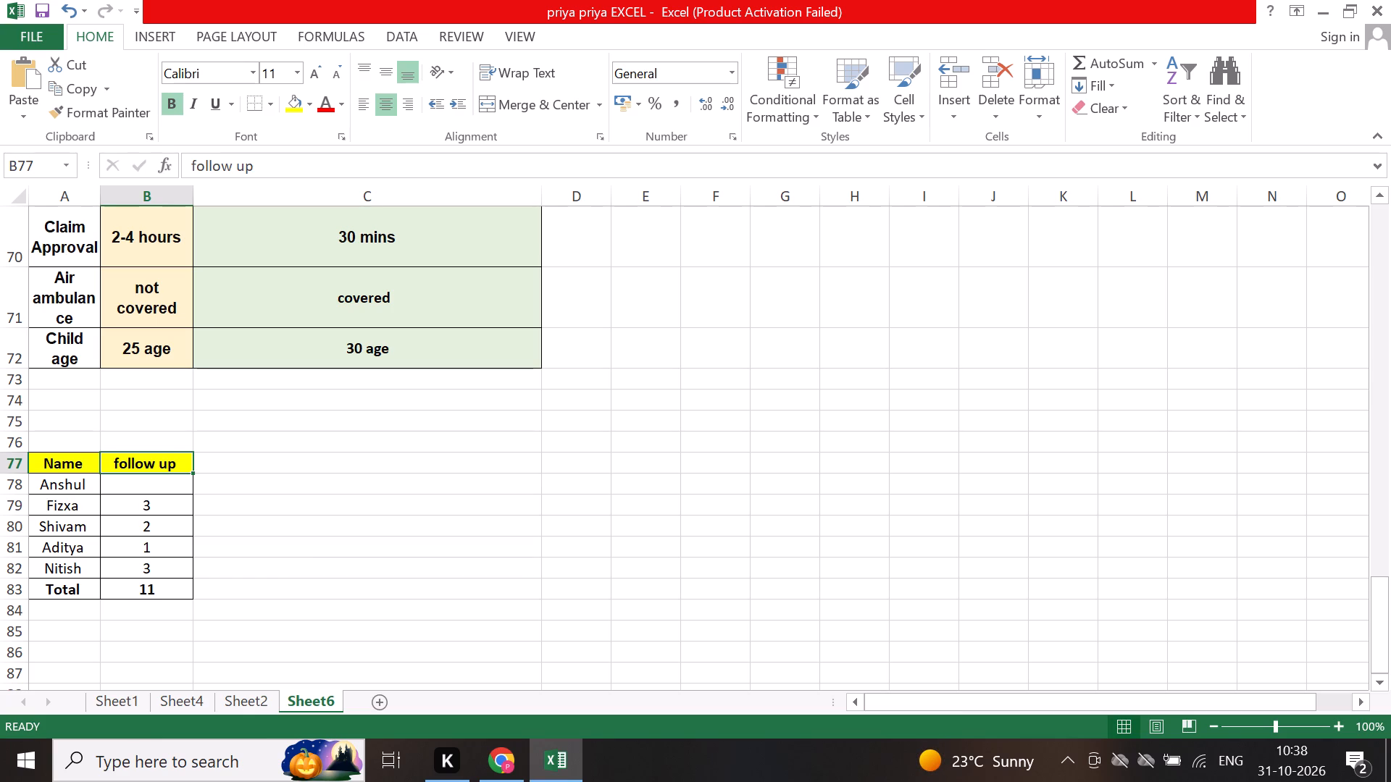
key("Up")
key("Down")
key("BackSpace")
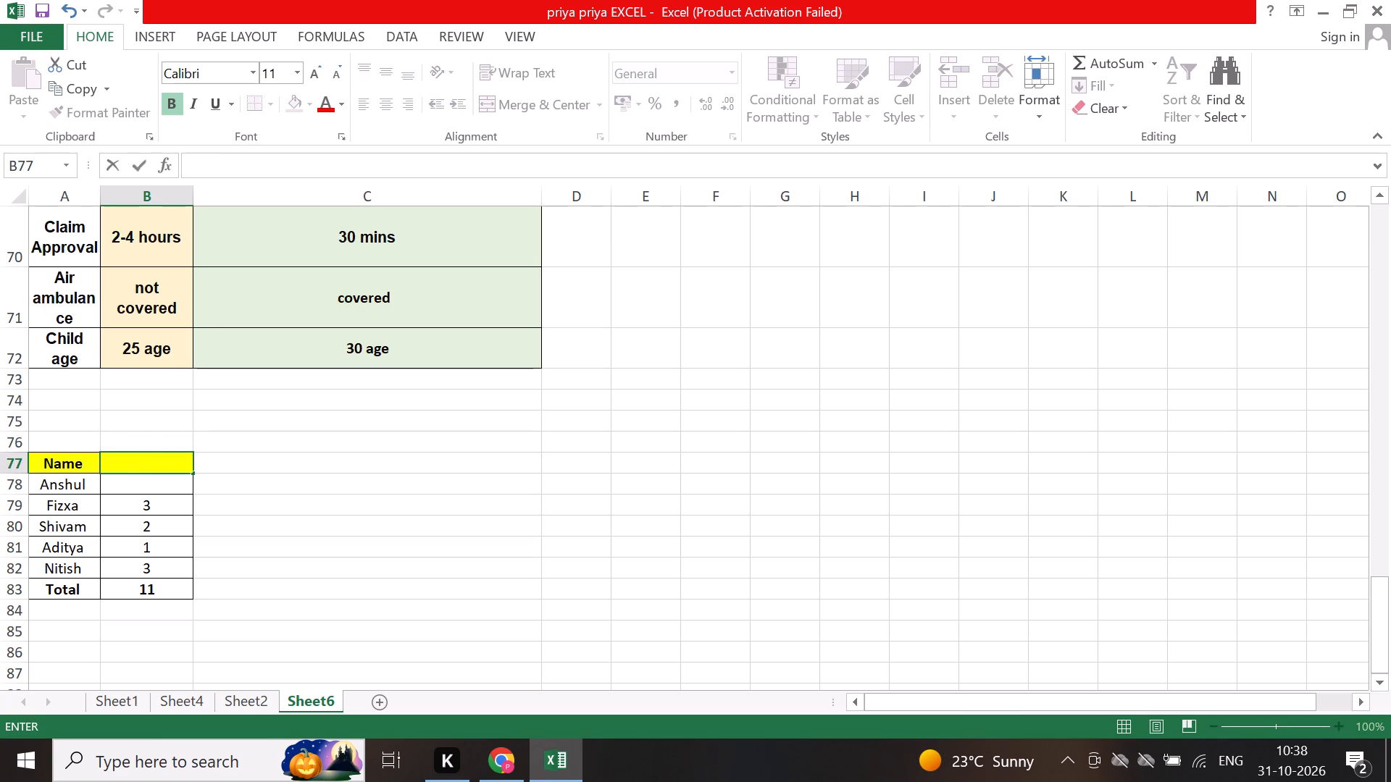
type("Commitment")
key("space")
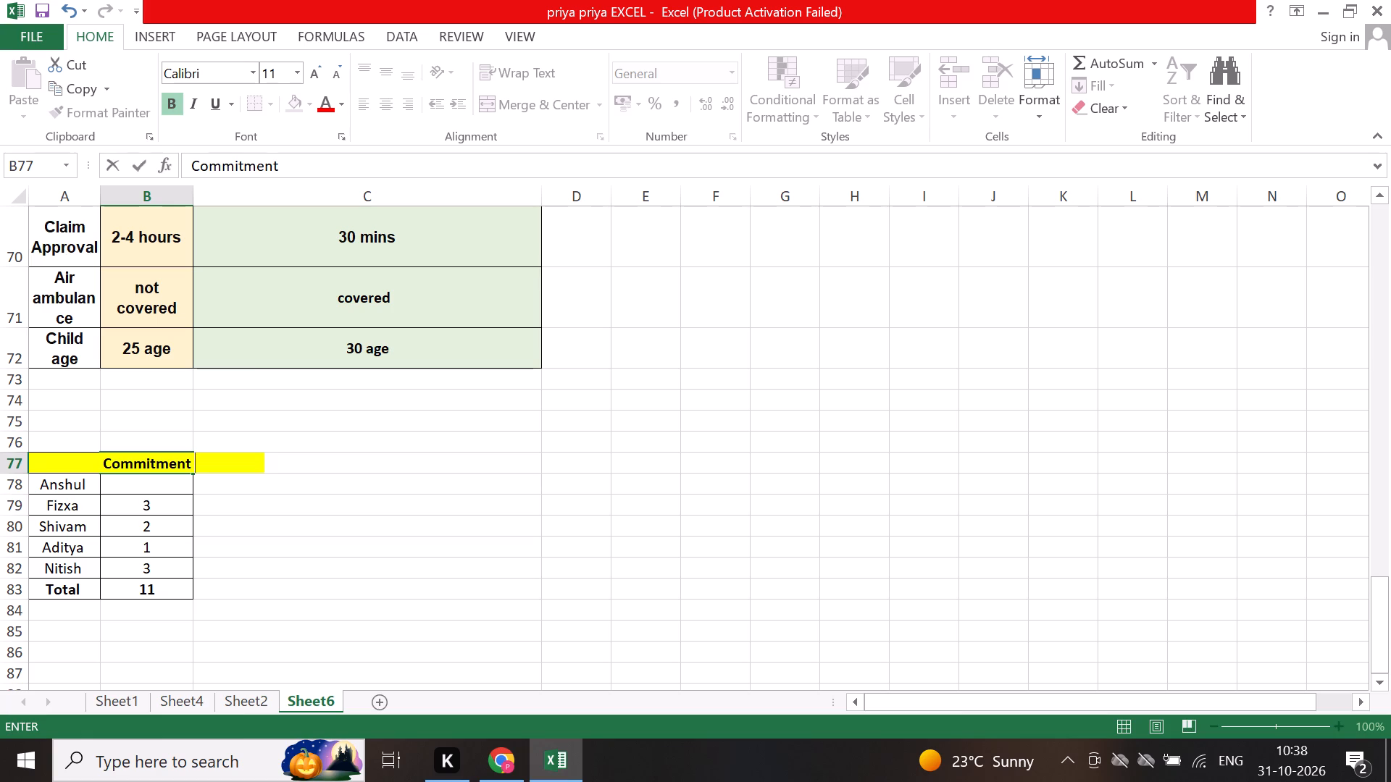
key("Down")
key("Down")
key("Up")
key("Up")
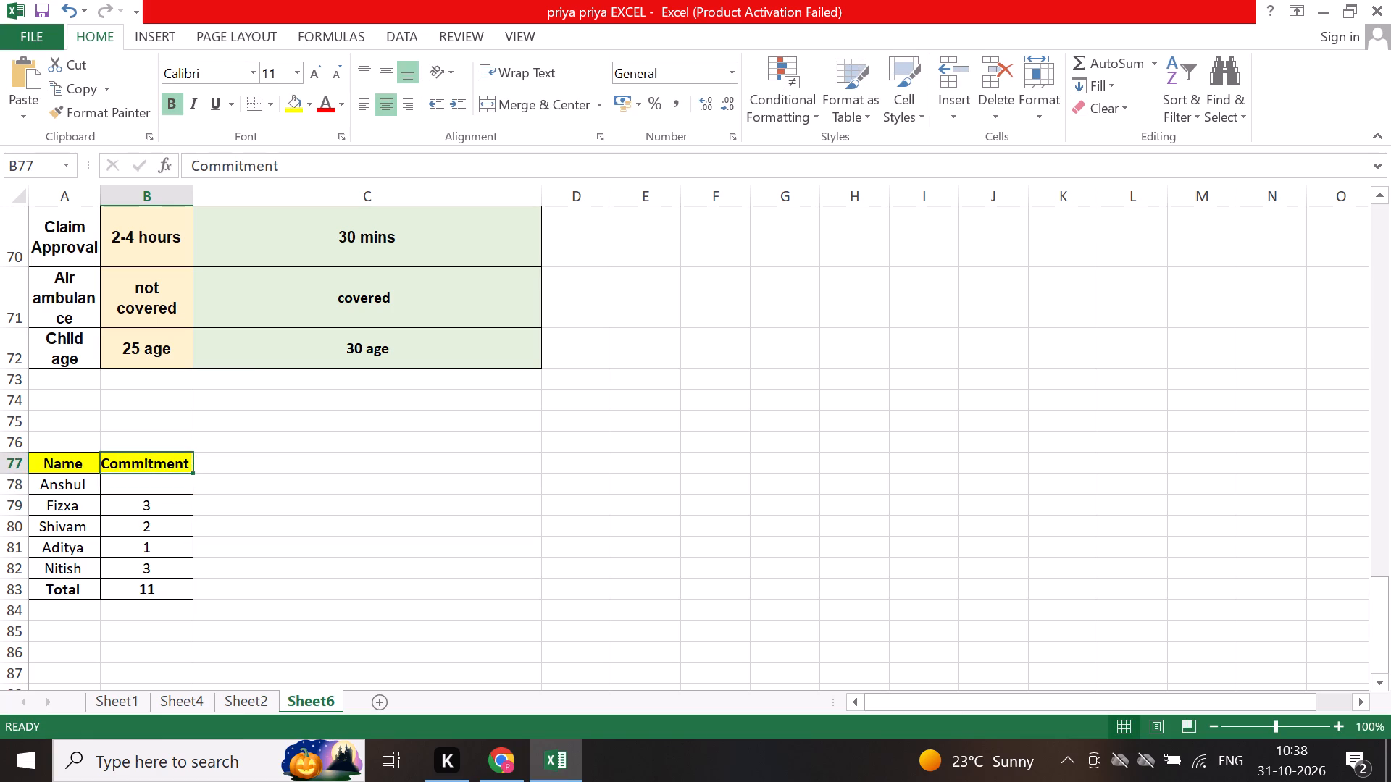
Set Anshul's value in the Commitment column to 0.
key("Down")
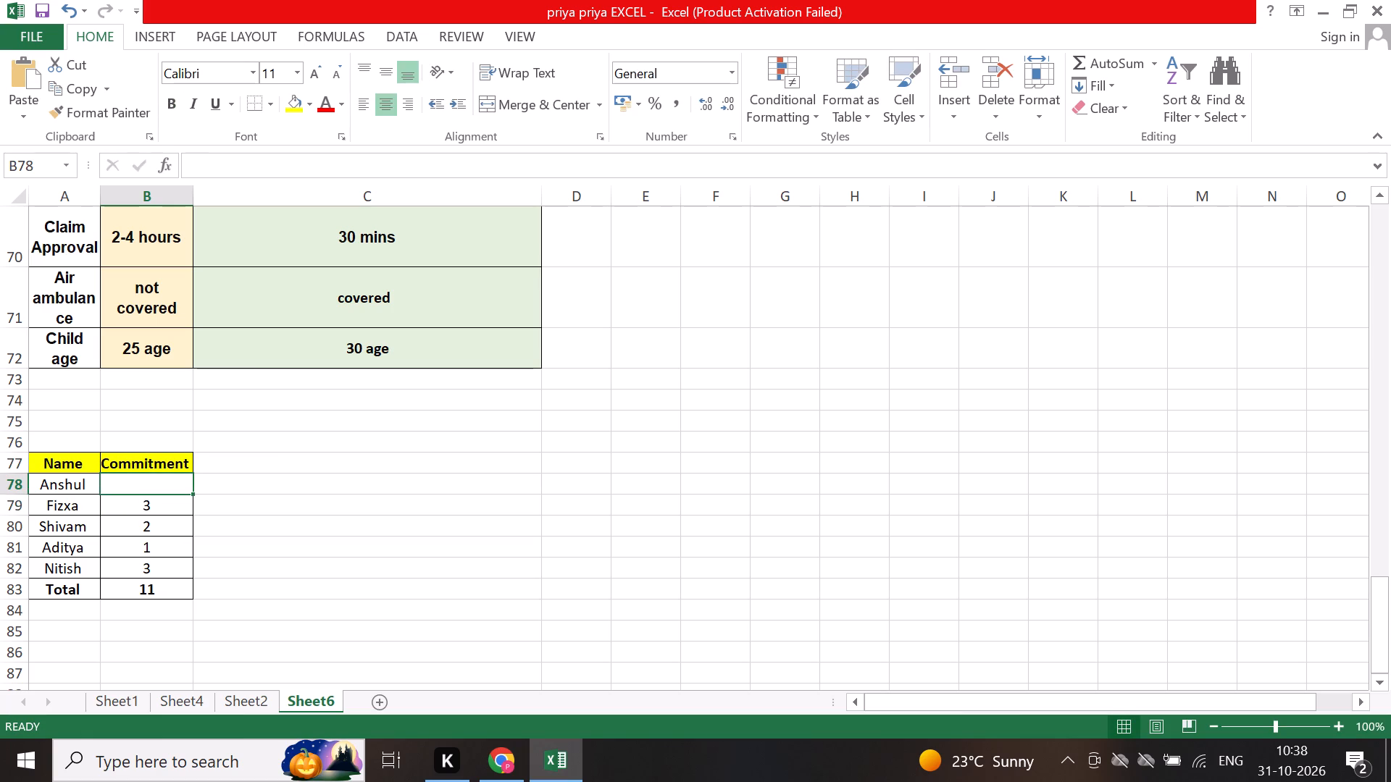
key("Left")
key("Up")
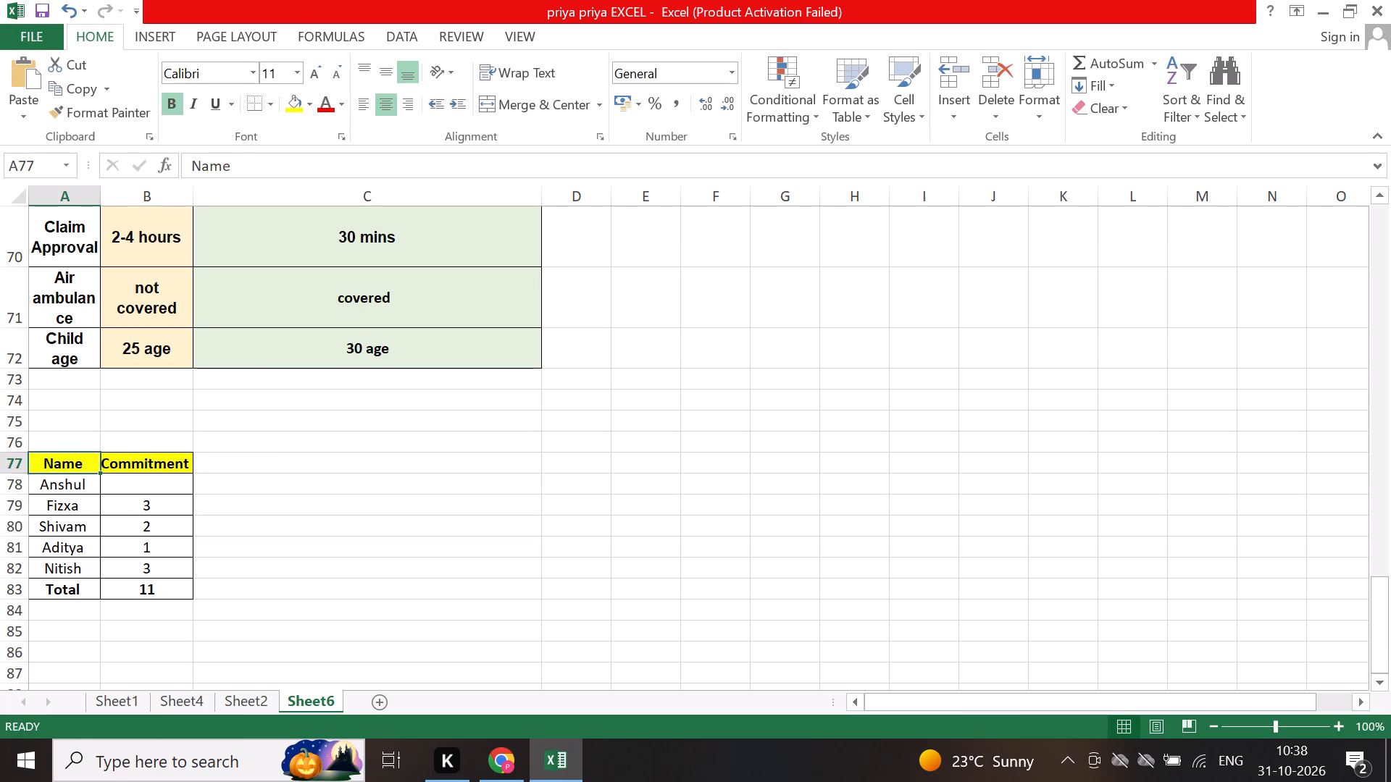
key("Up")
key("Down")
key("Down")
key("Down")
key("Down")
key("Up")
key("Up")
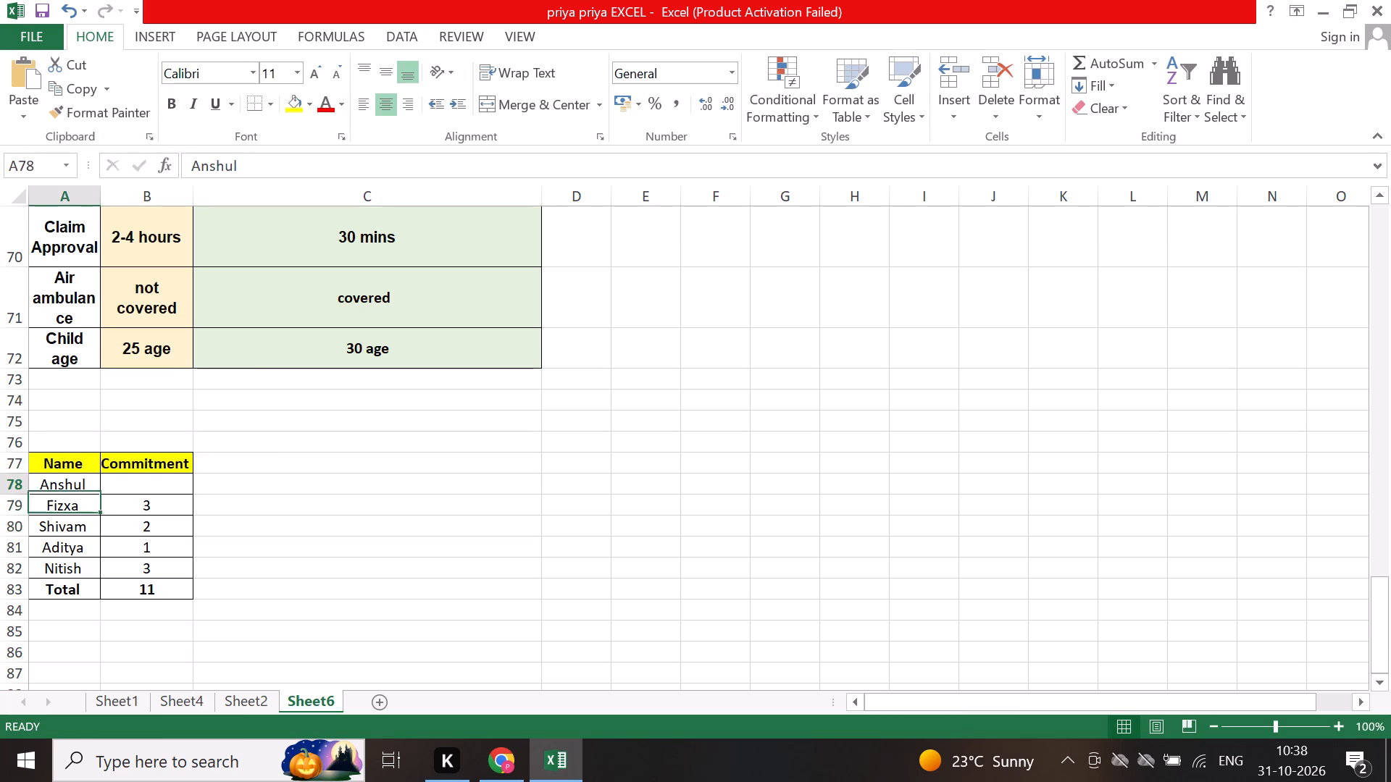
key("Up")
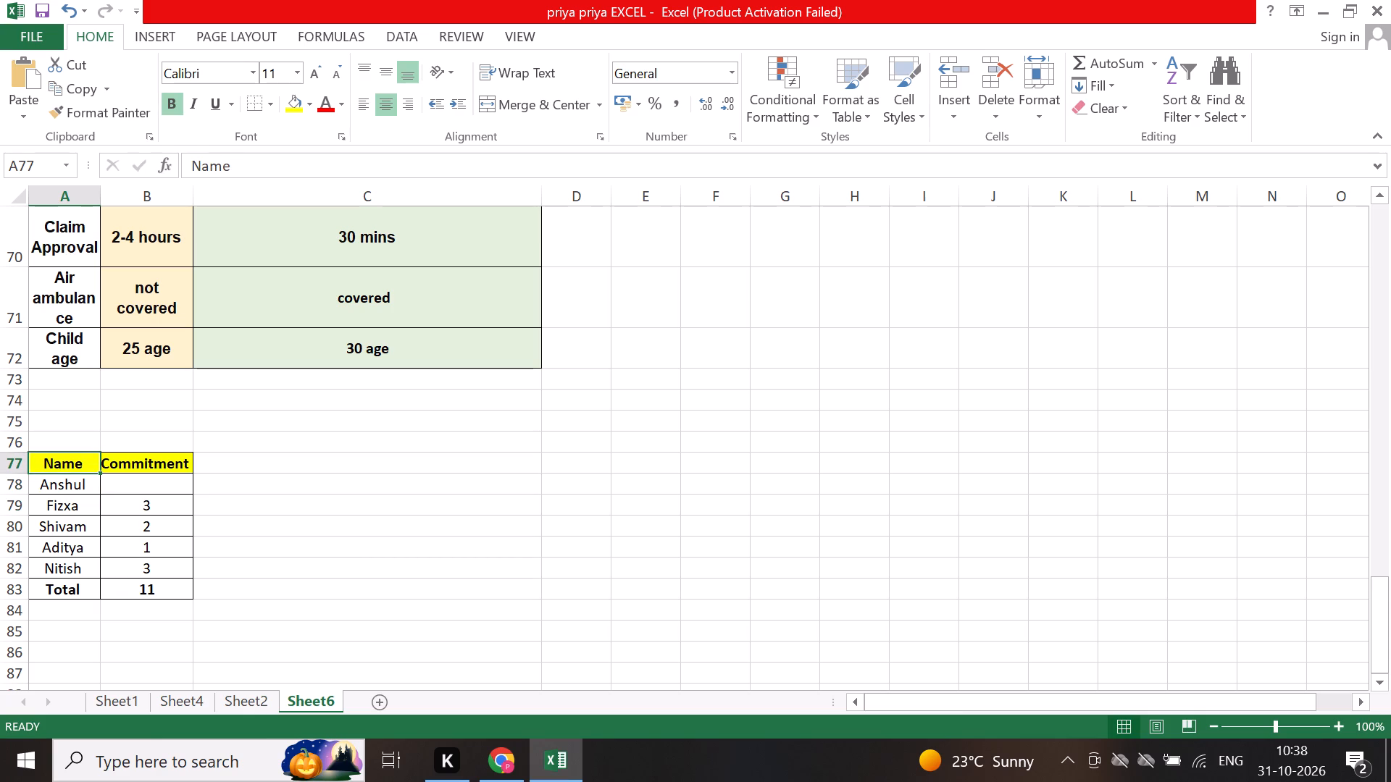
left_click(170, 489)
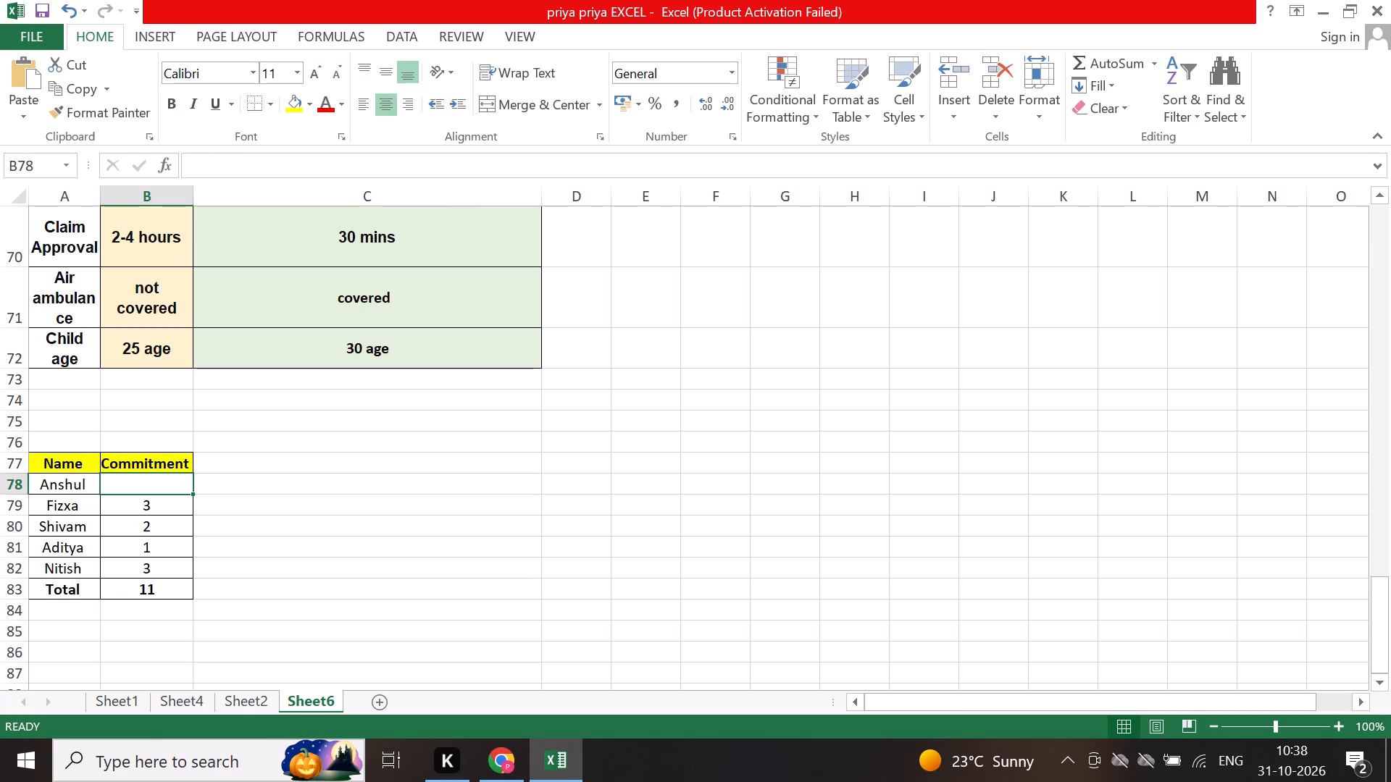
left_click(82, 481)
left_click(125, 481)
key("0")
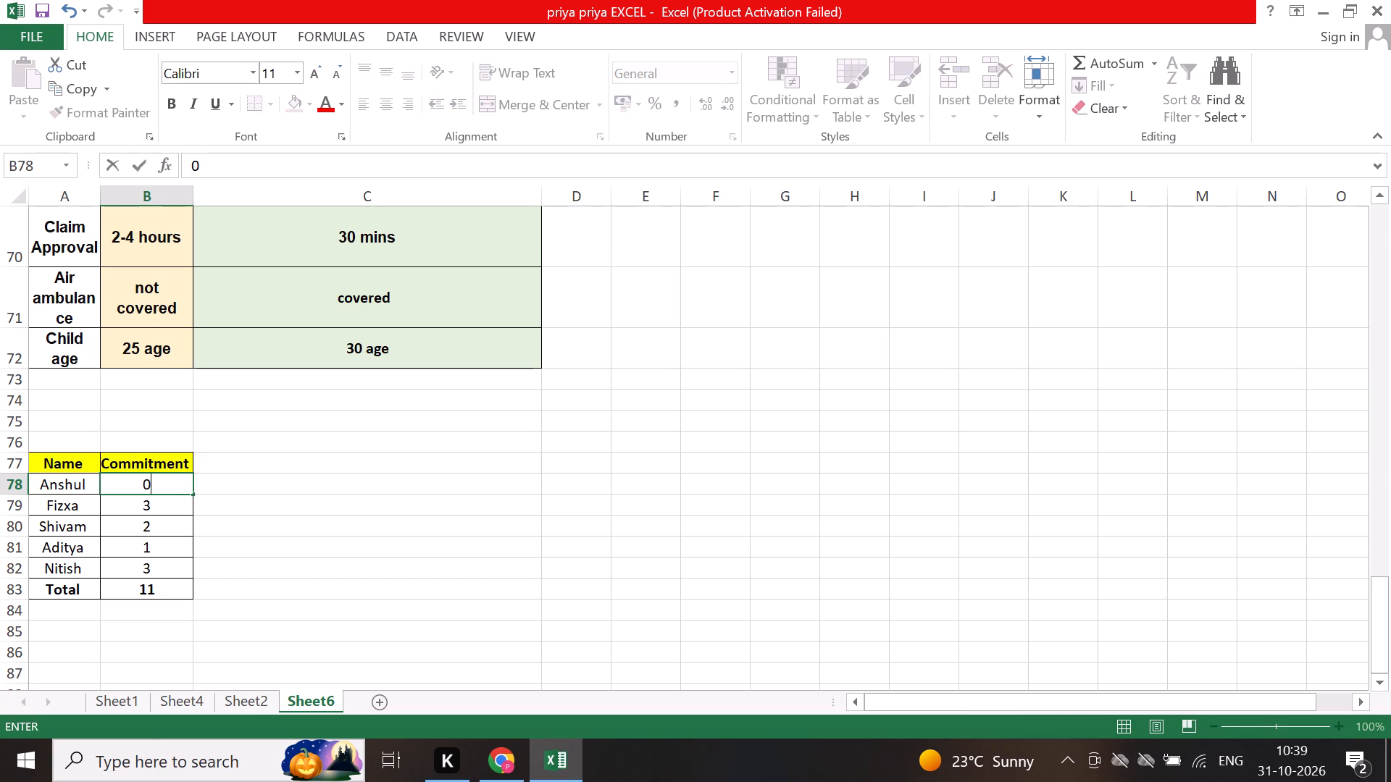
key("Down")
Clear the old counts for Shivam and Aditya in the Commitment column.
key("Down")
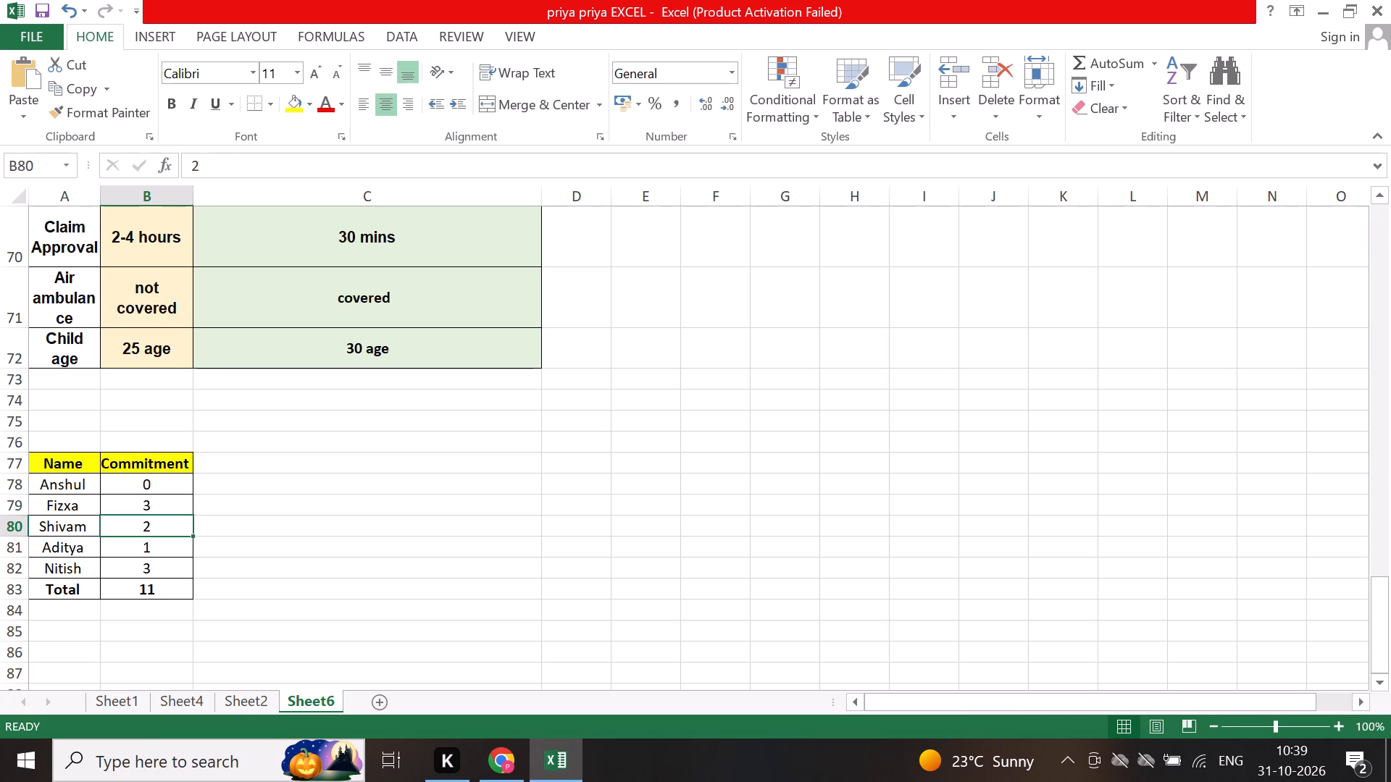
key("BackSpace")
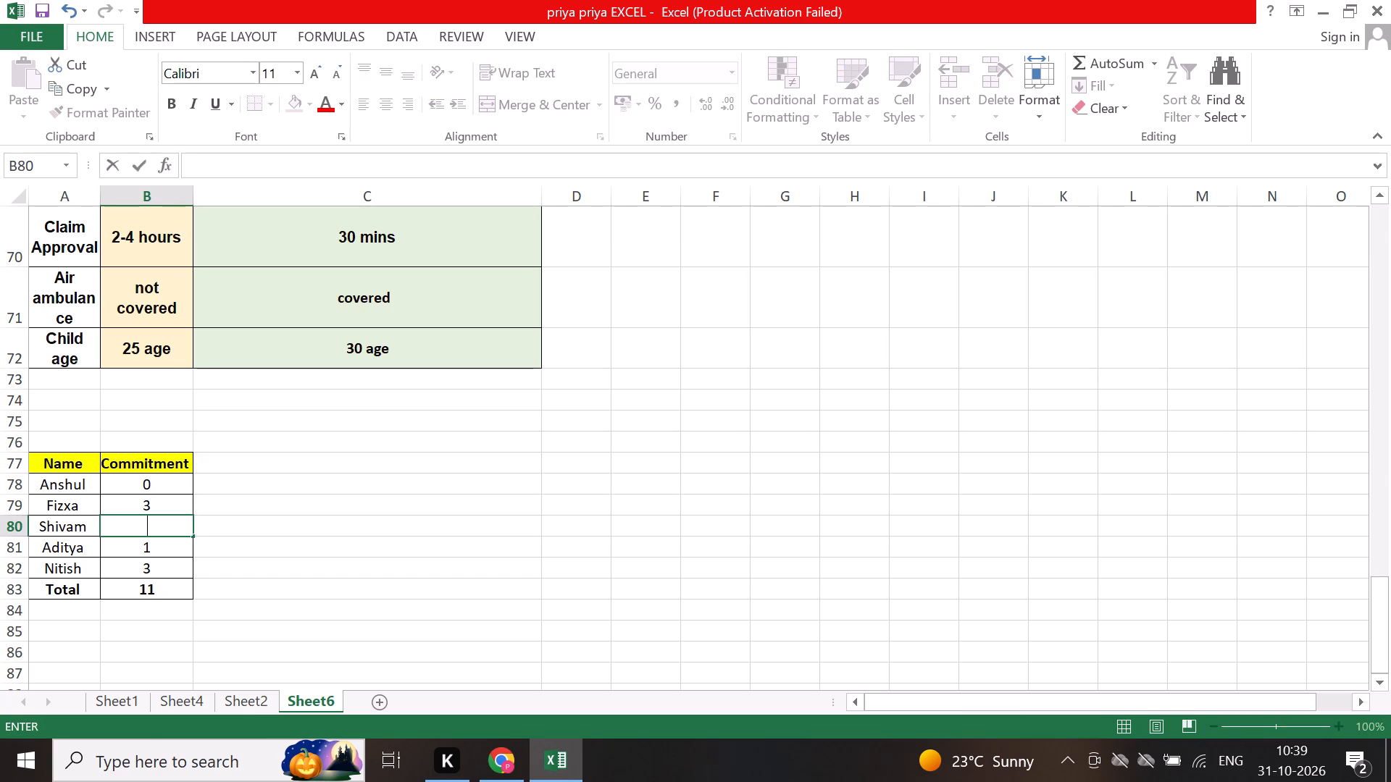
key("Down")
key("BackSpace")
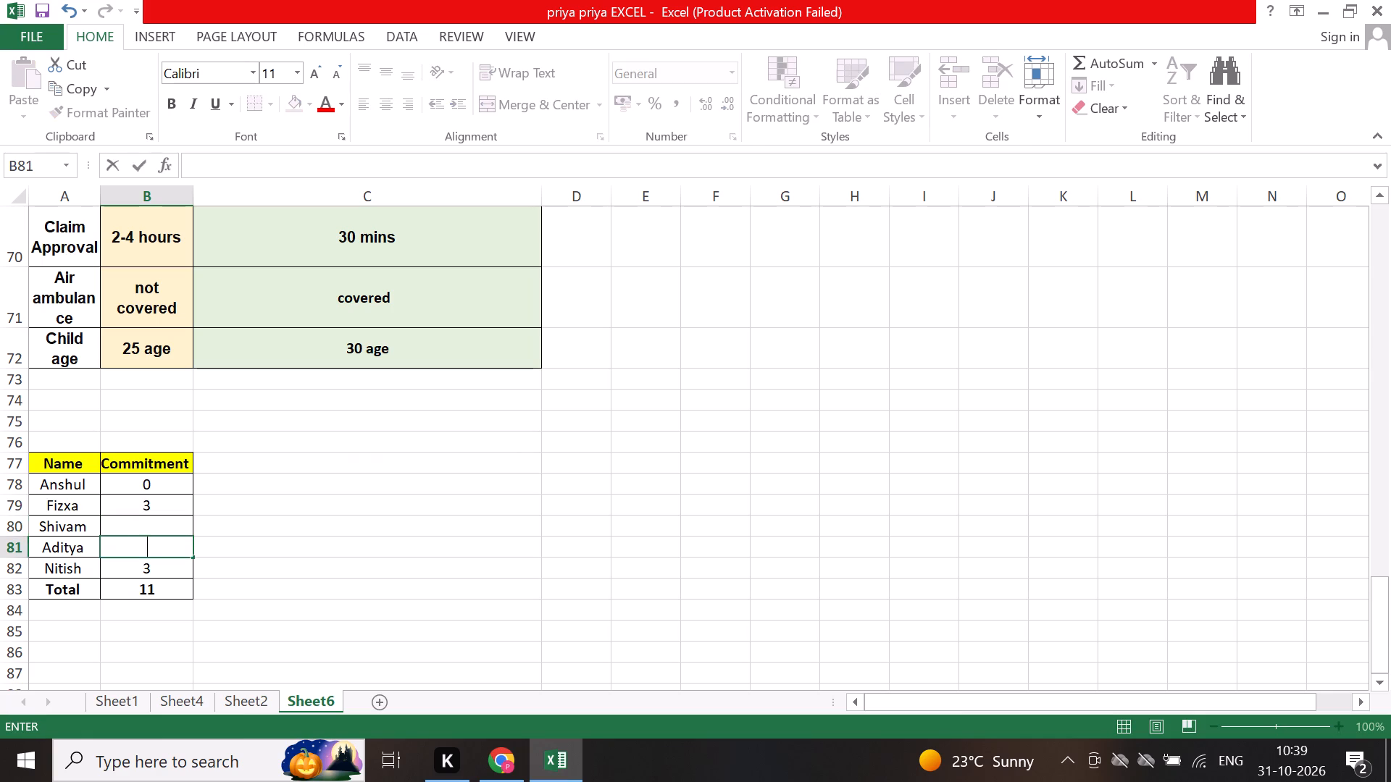
key("Left")
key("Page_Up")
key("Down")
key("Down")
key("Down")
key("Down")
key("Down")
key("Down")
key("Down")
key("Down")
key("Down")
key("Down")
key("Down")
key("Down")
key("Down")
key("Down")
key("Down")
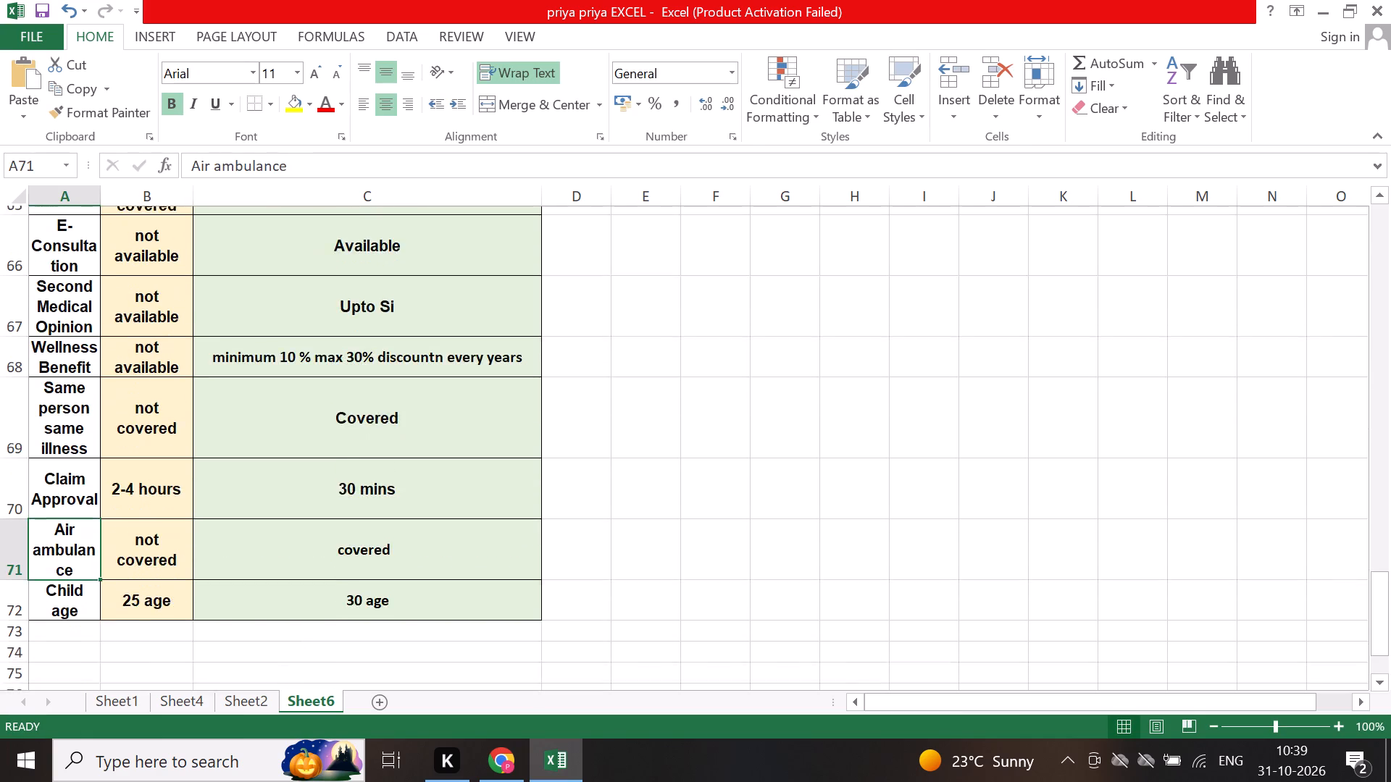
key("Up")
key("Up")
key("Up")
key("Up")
Set Shivam's value in the Commitment column to 30000.
key("Right")
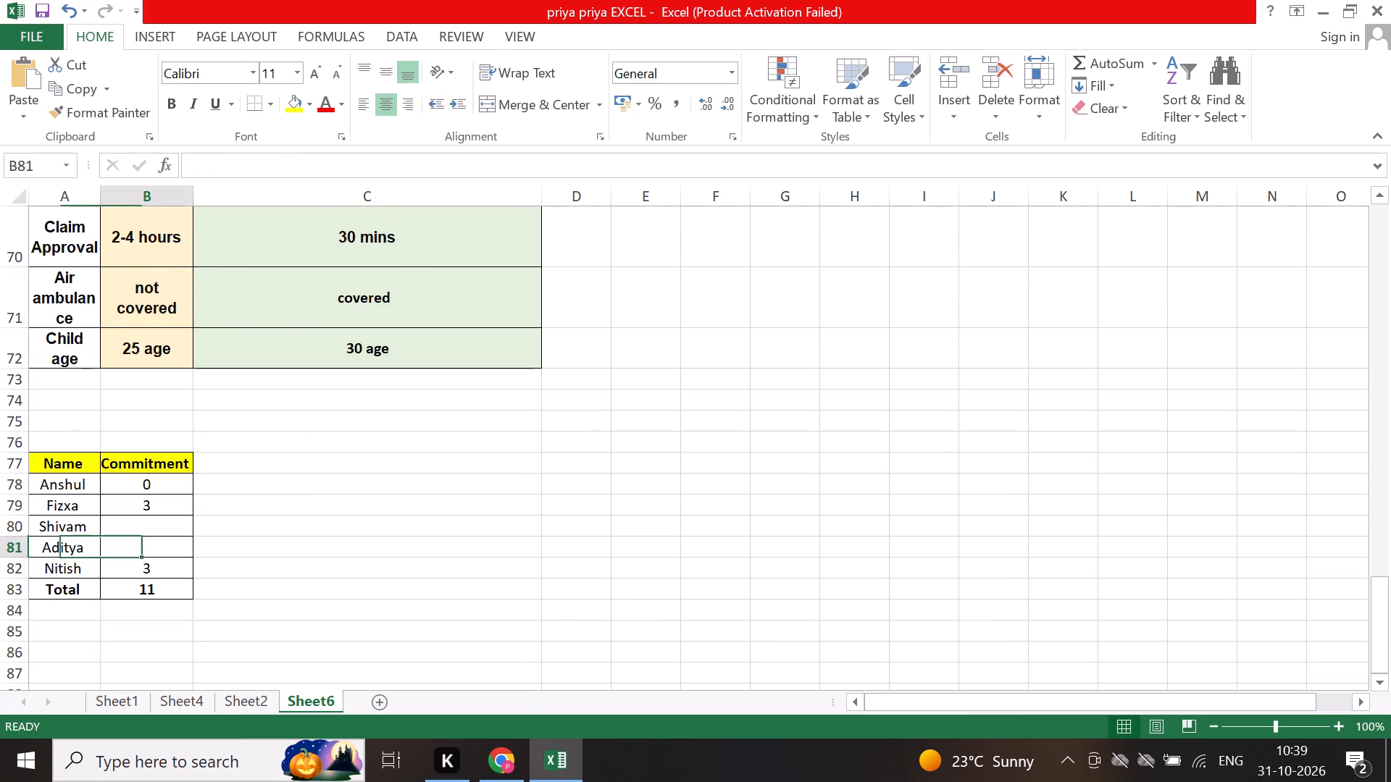
key("Up")
type("30000")
key("Down")
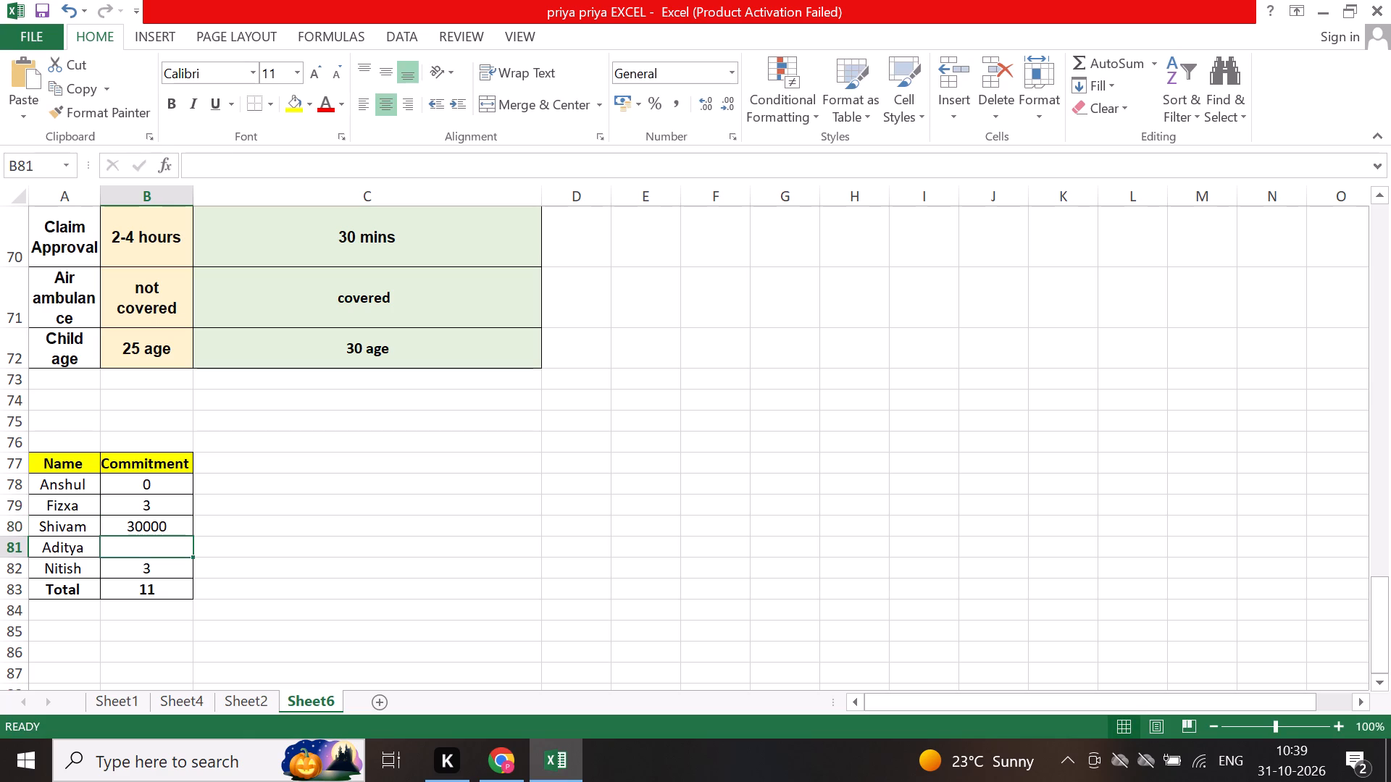
Remove the names Aditya and Nitish from the Name column of the Commitment table.
key("Left")
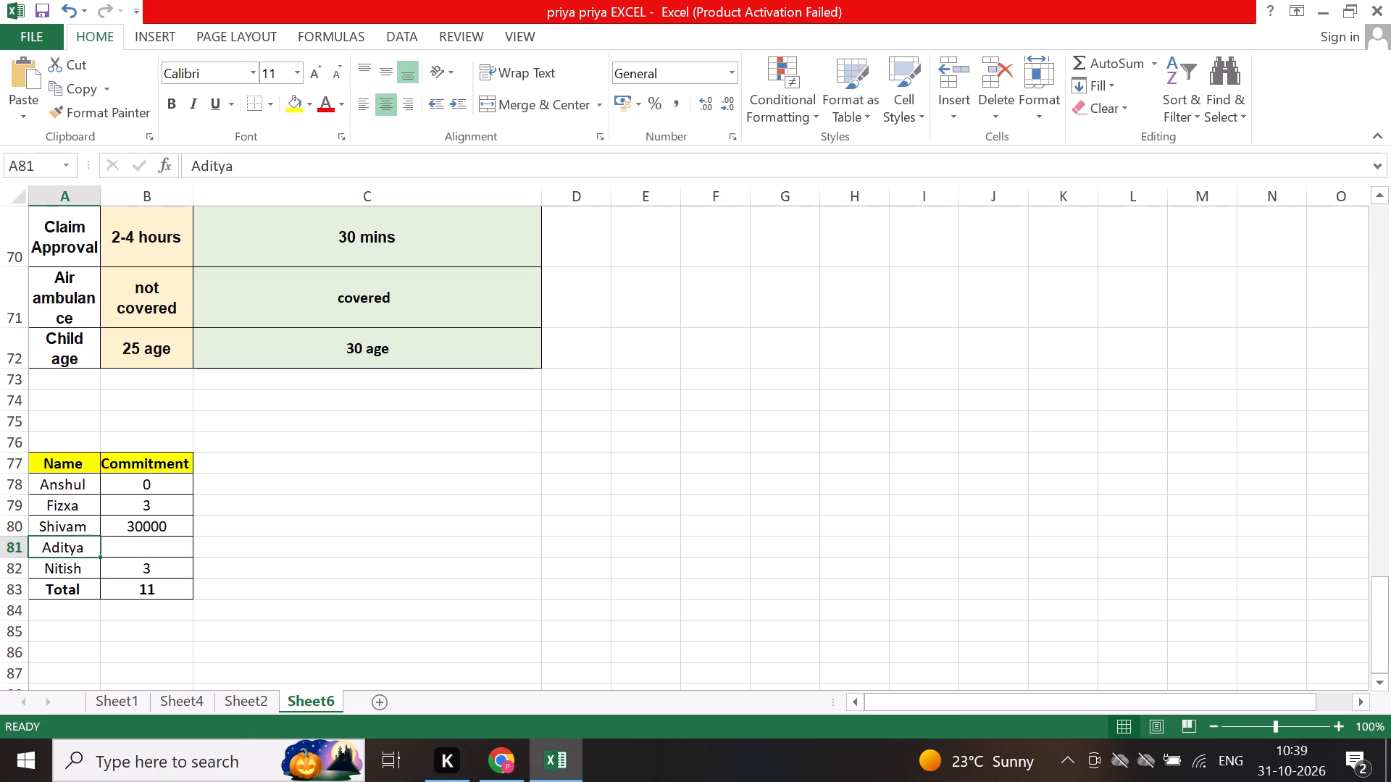
key("BackSpace")
left_click(88, 571)
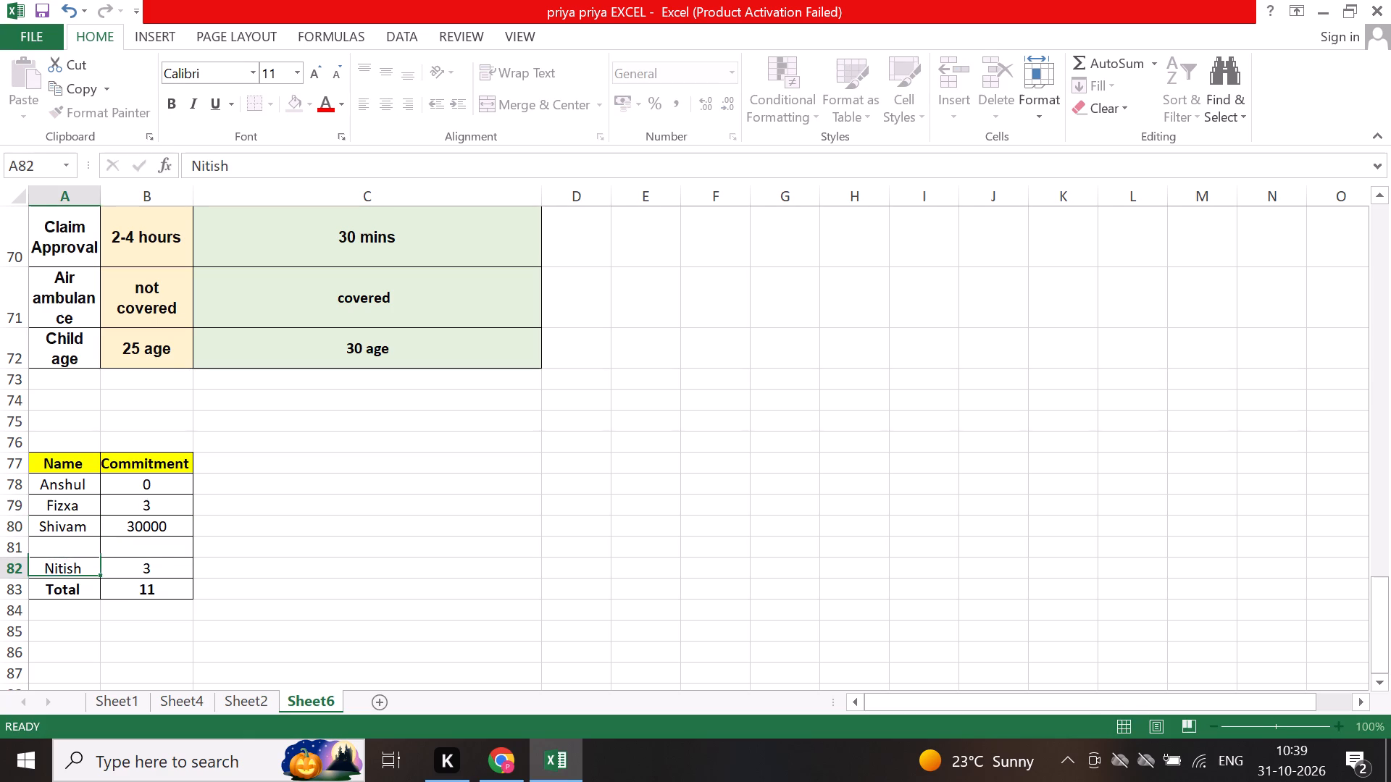
key("BackSpace")
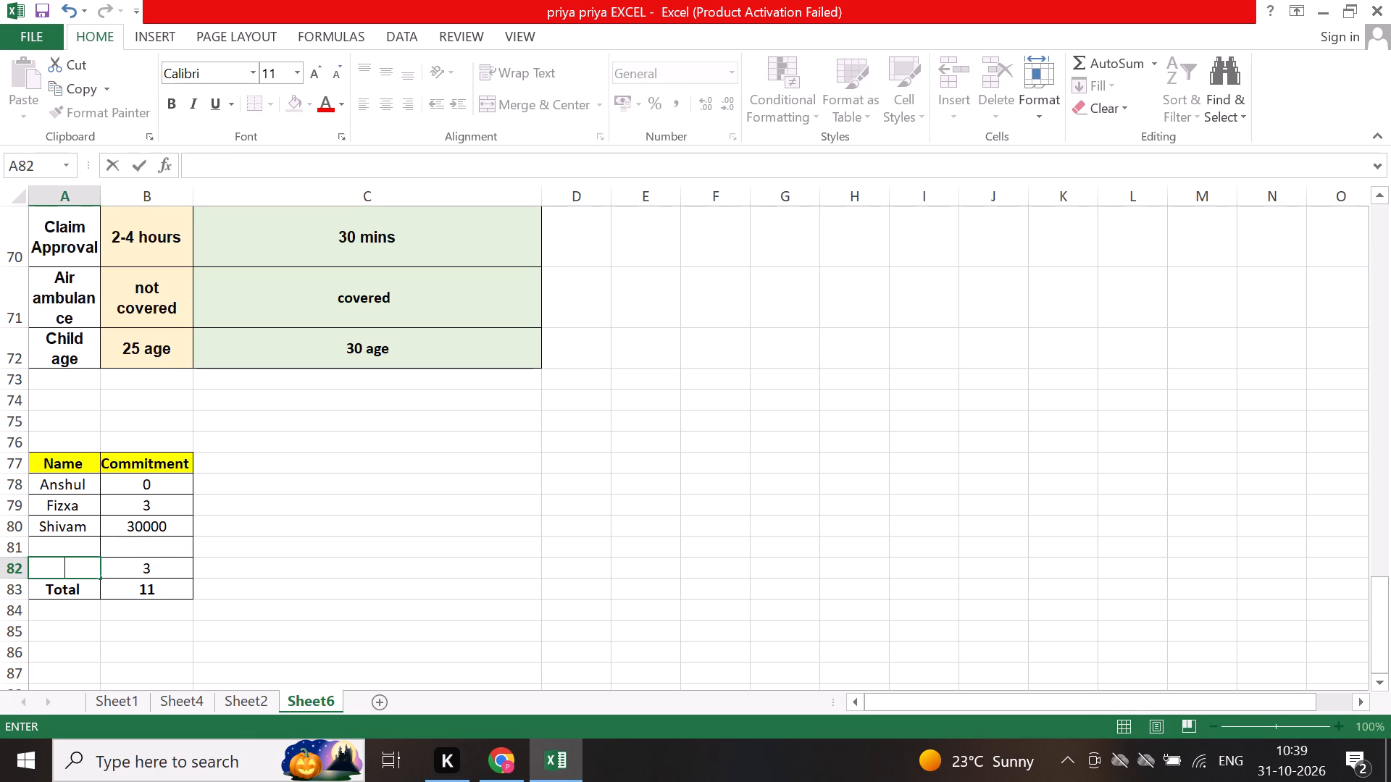
left_click(66, 536)
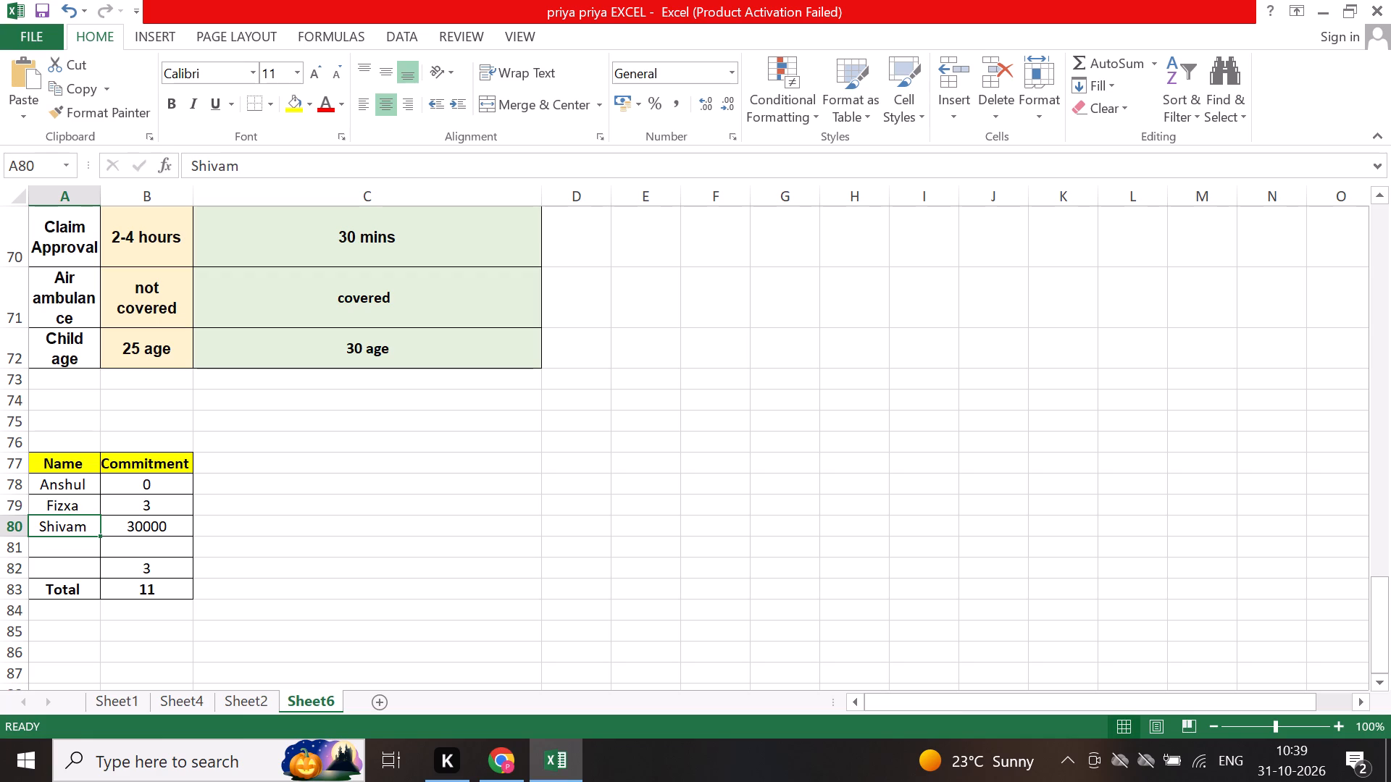
left_click(67, 543)
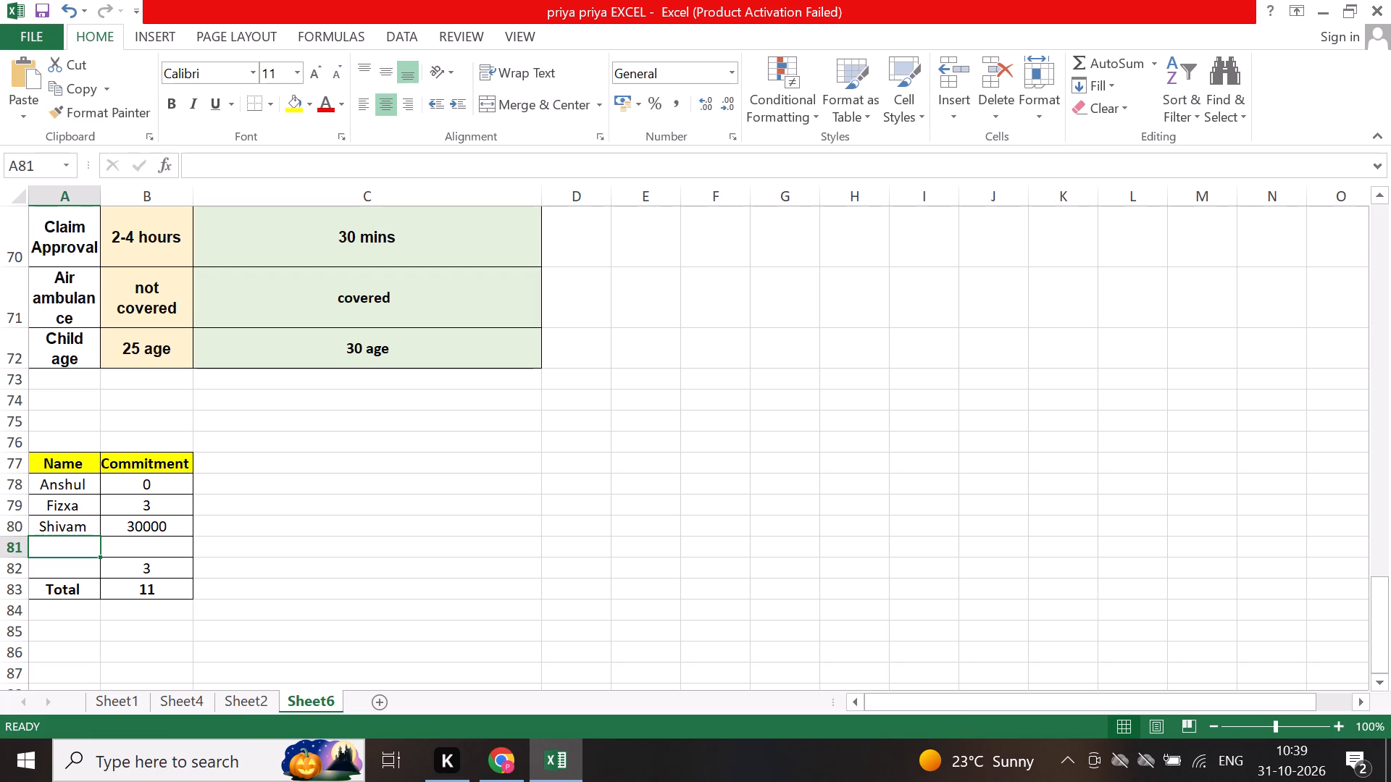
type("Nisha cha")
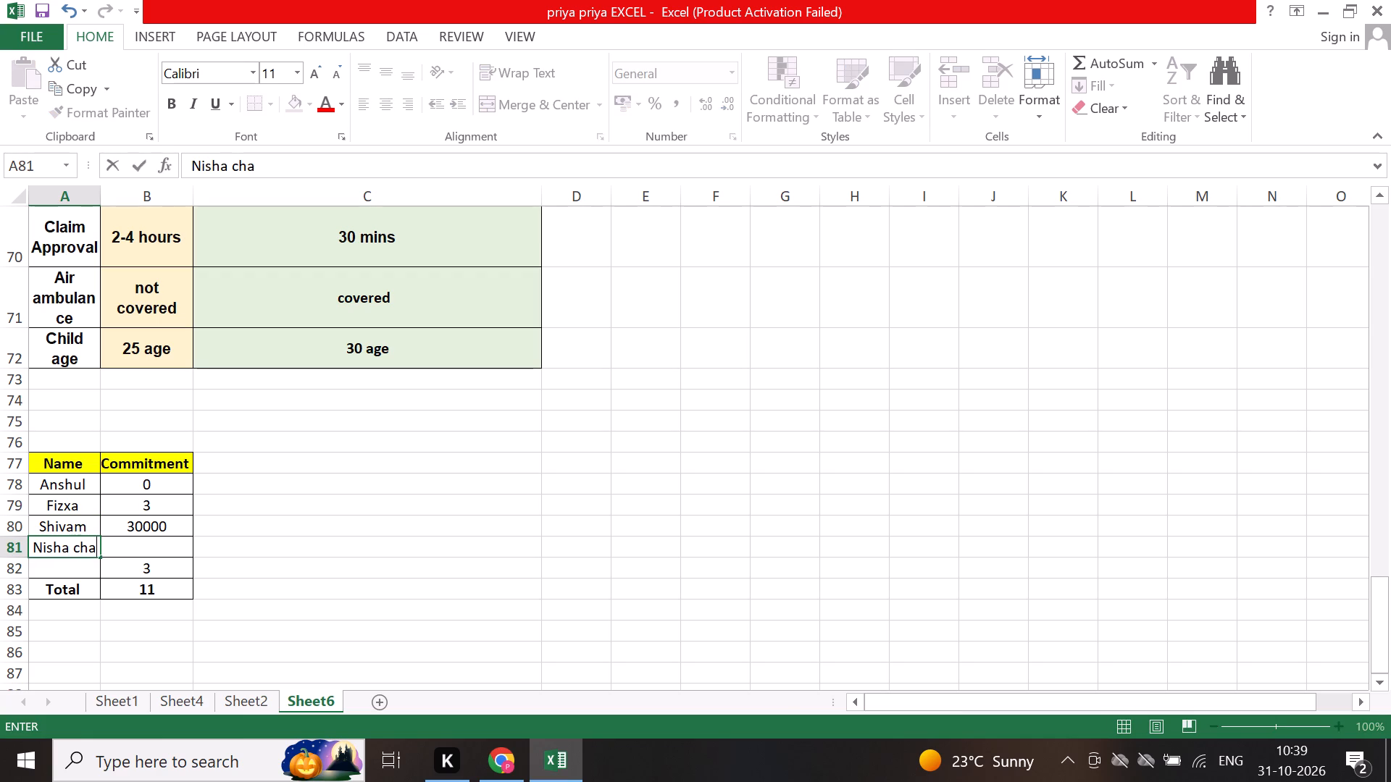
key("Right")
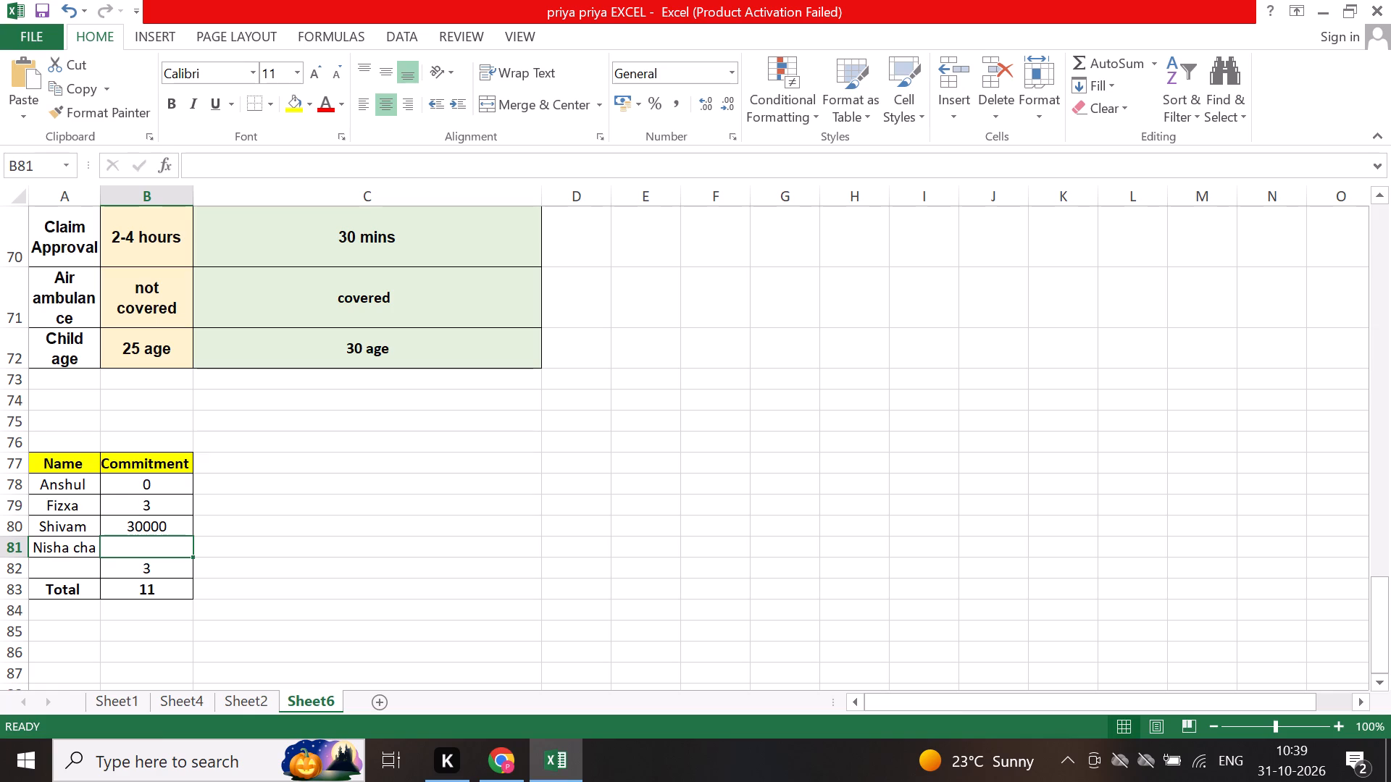
Clear the leftover commitment count in row 82 and the old Total label and value in row 83.
left_click(78, 573)
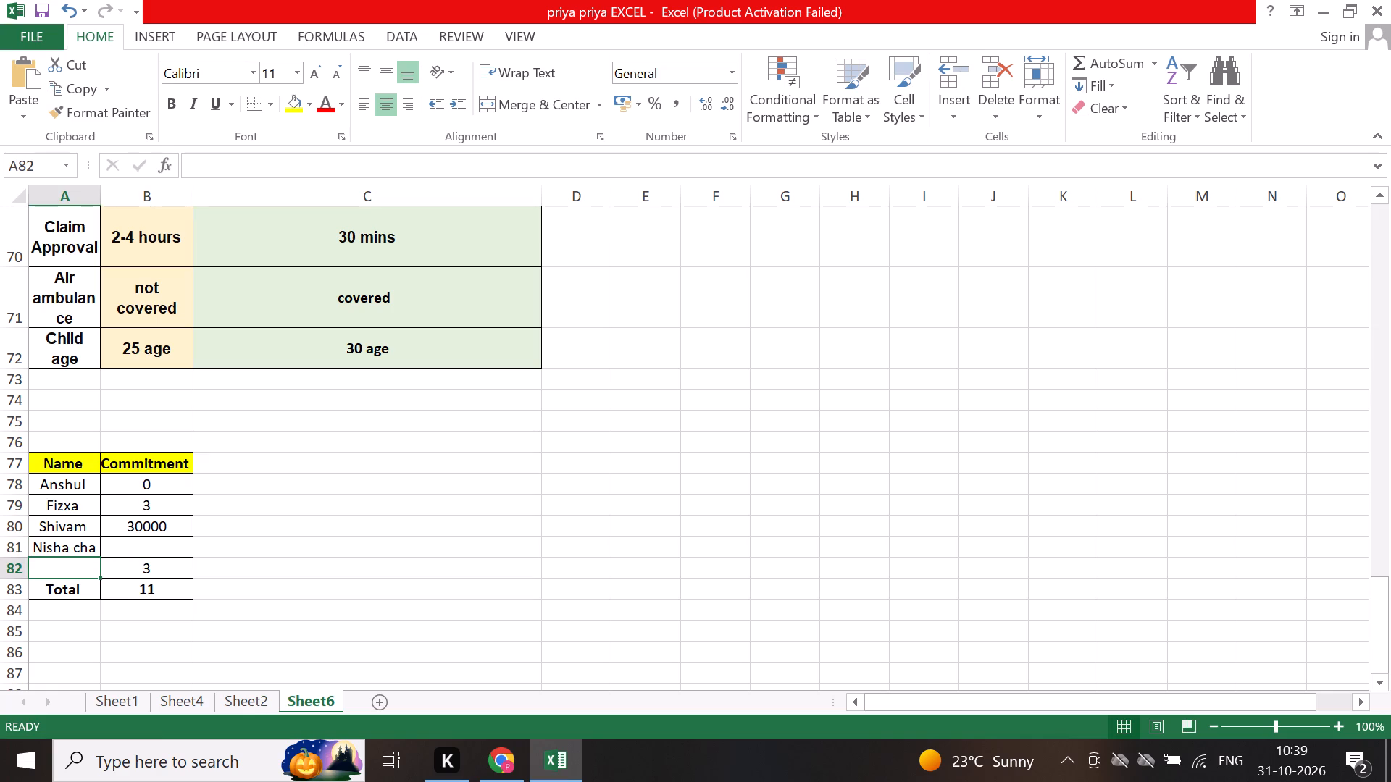
key("shift+Right")
key("shift+Down")
key("BackSpace")
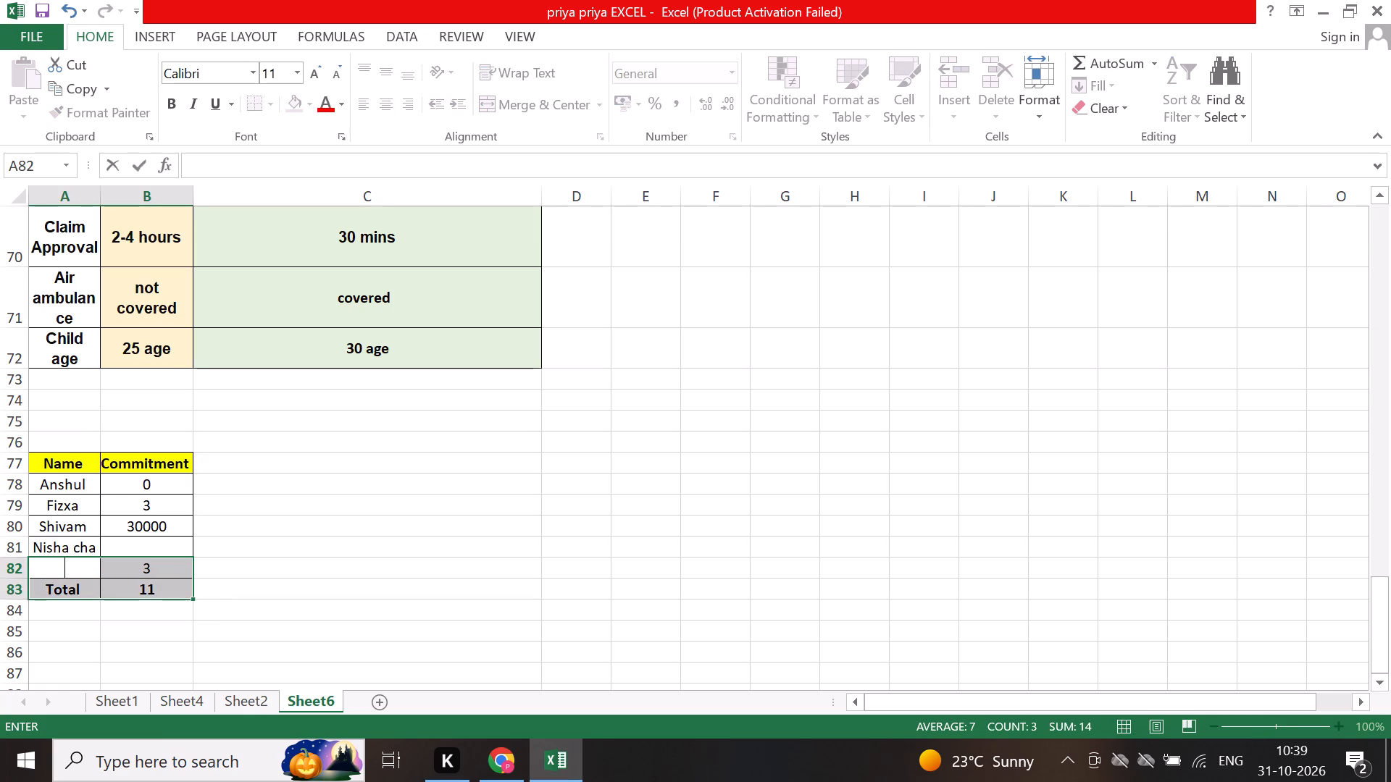
left_click(145, 570)
key("BackSpace")
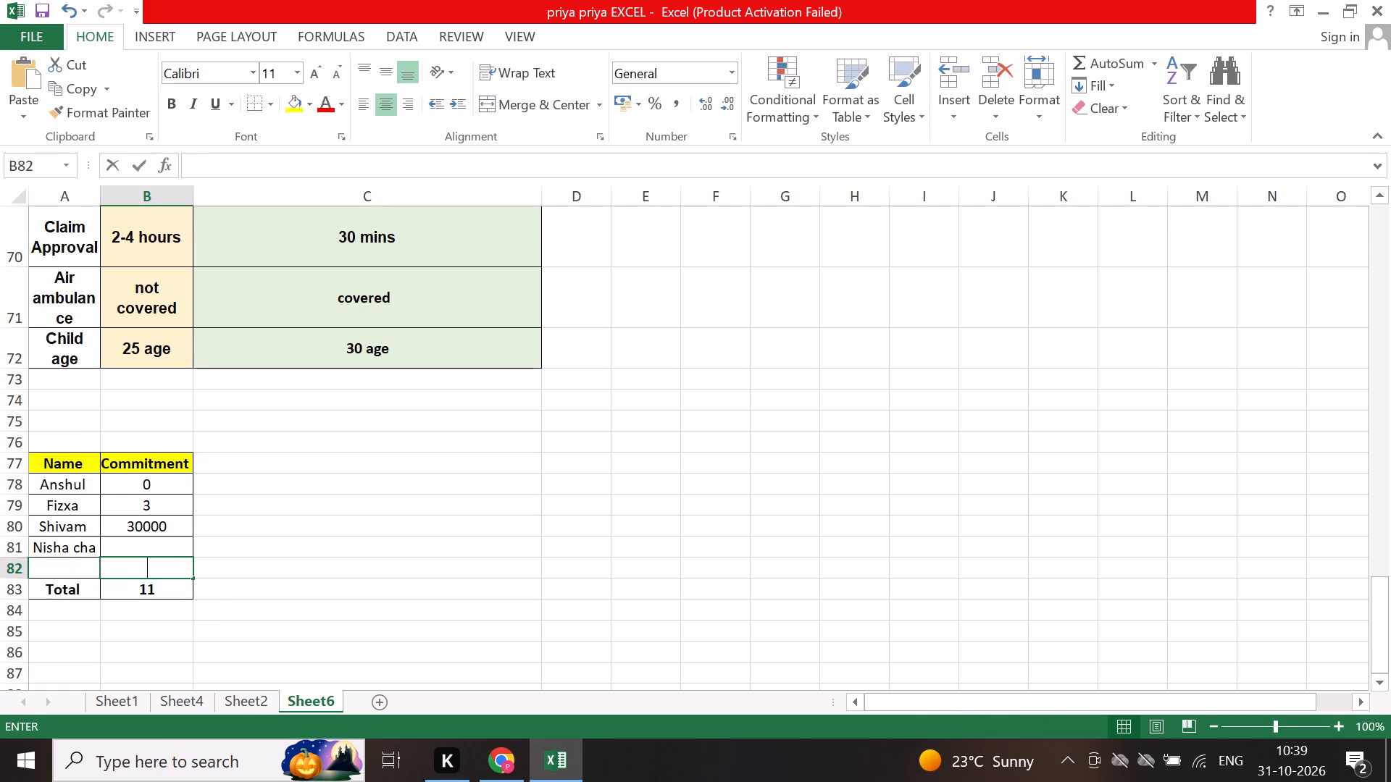
key("Down")
key("BackSpace")
key("Left")
key("BackSpace")
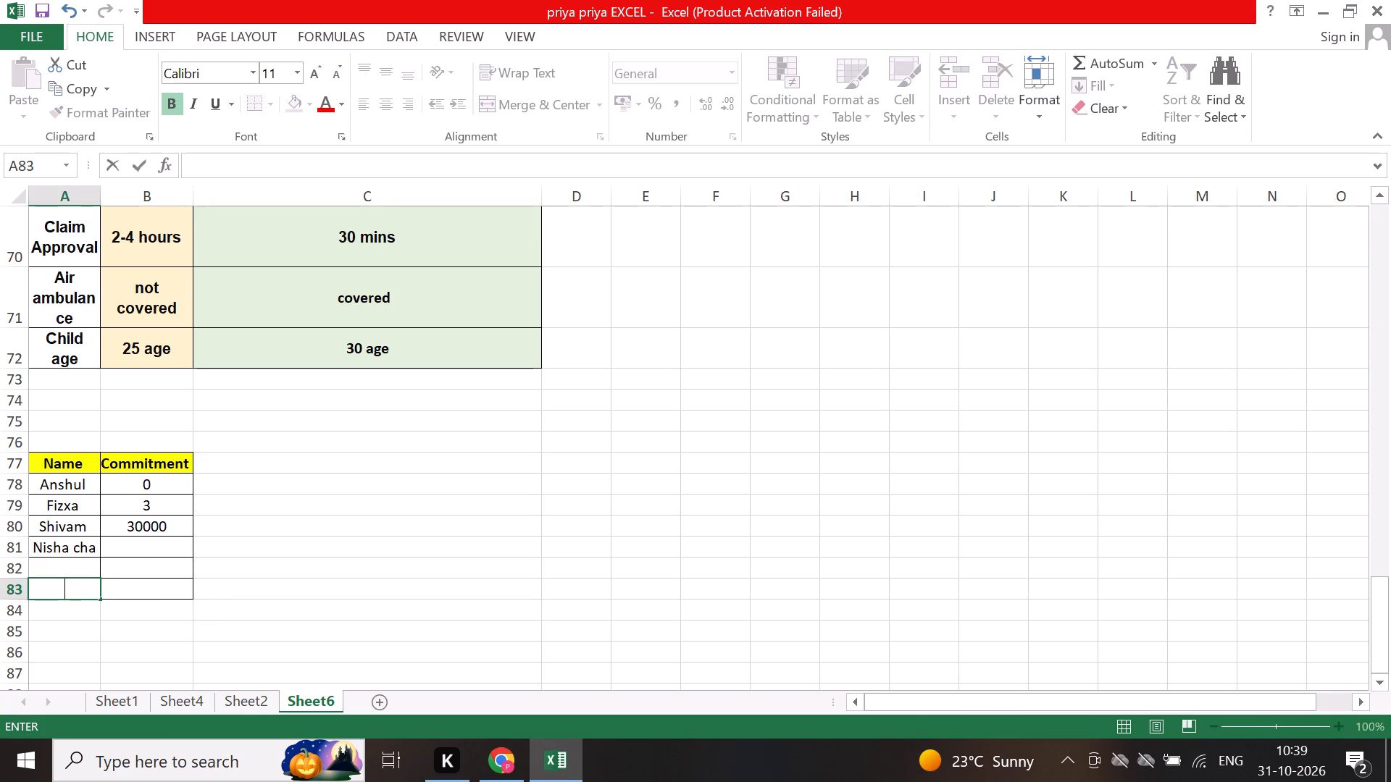
key("Up")
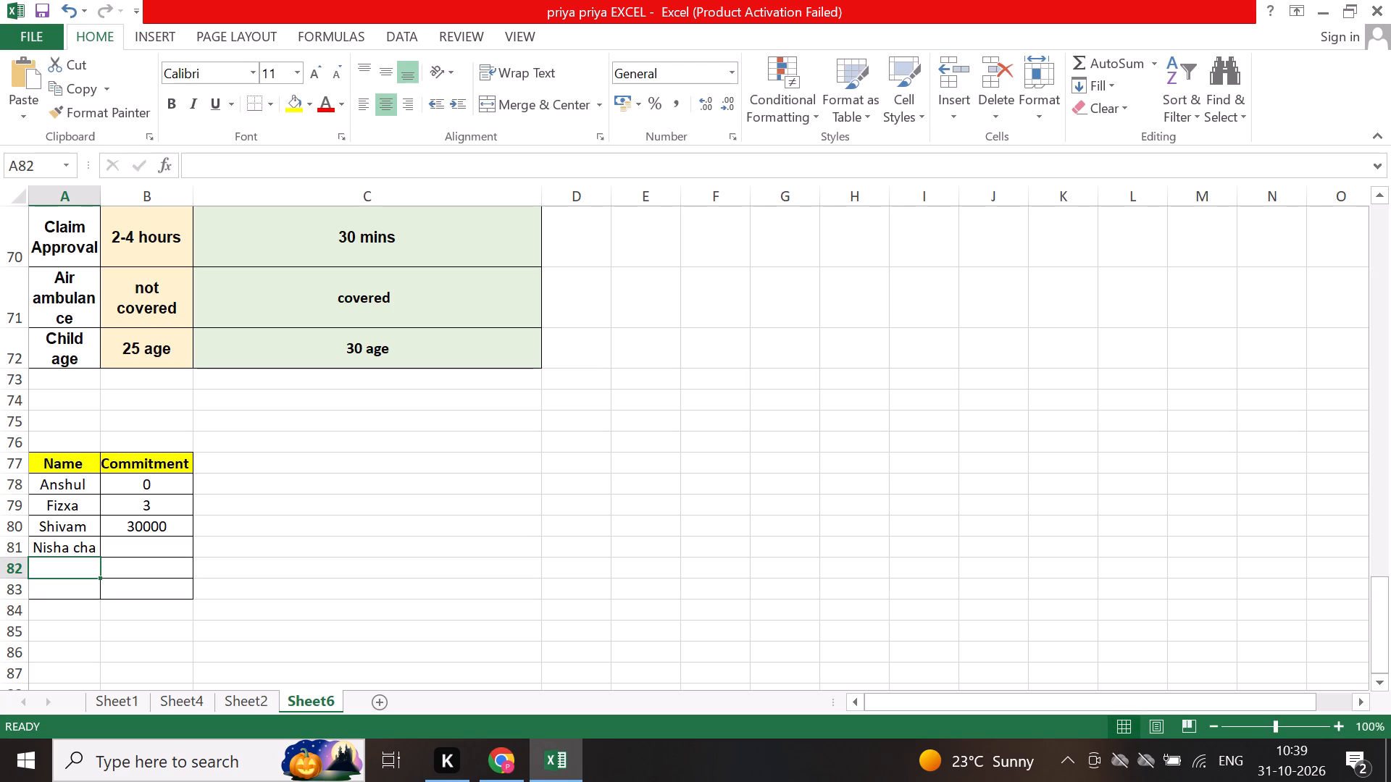
type("Total")
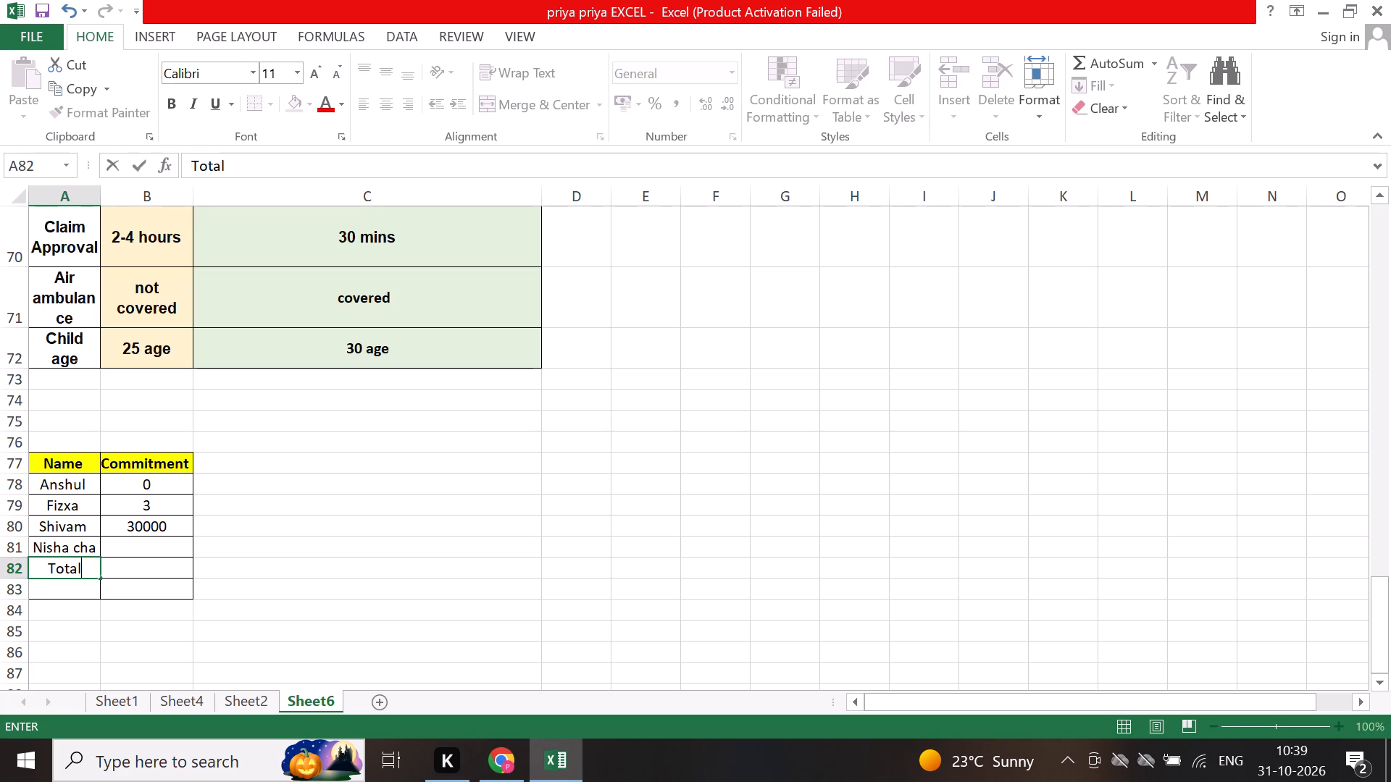
key("Right")
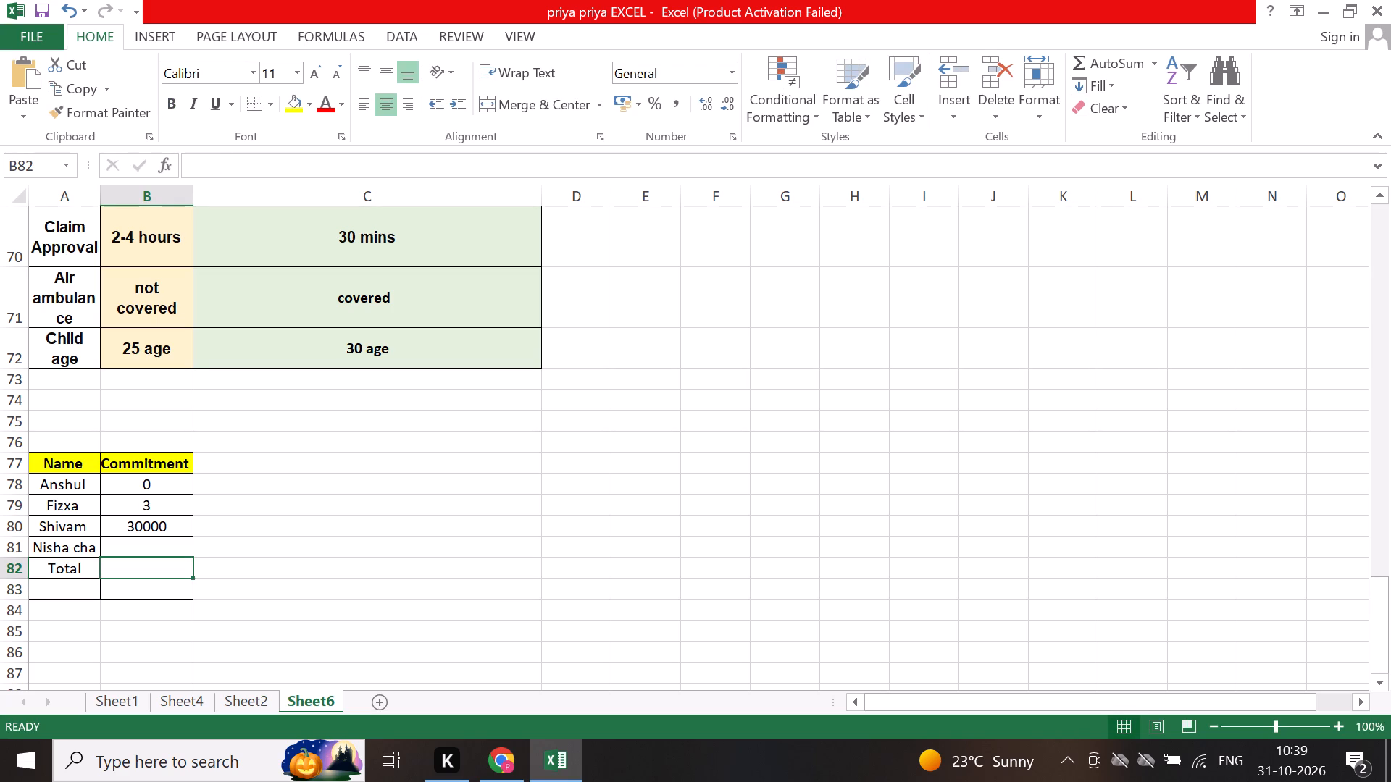
key("Left")
key("ctrl+b")
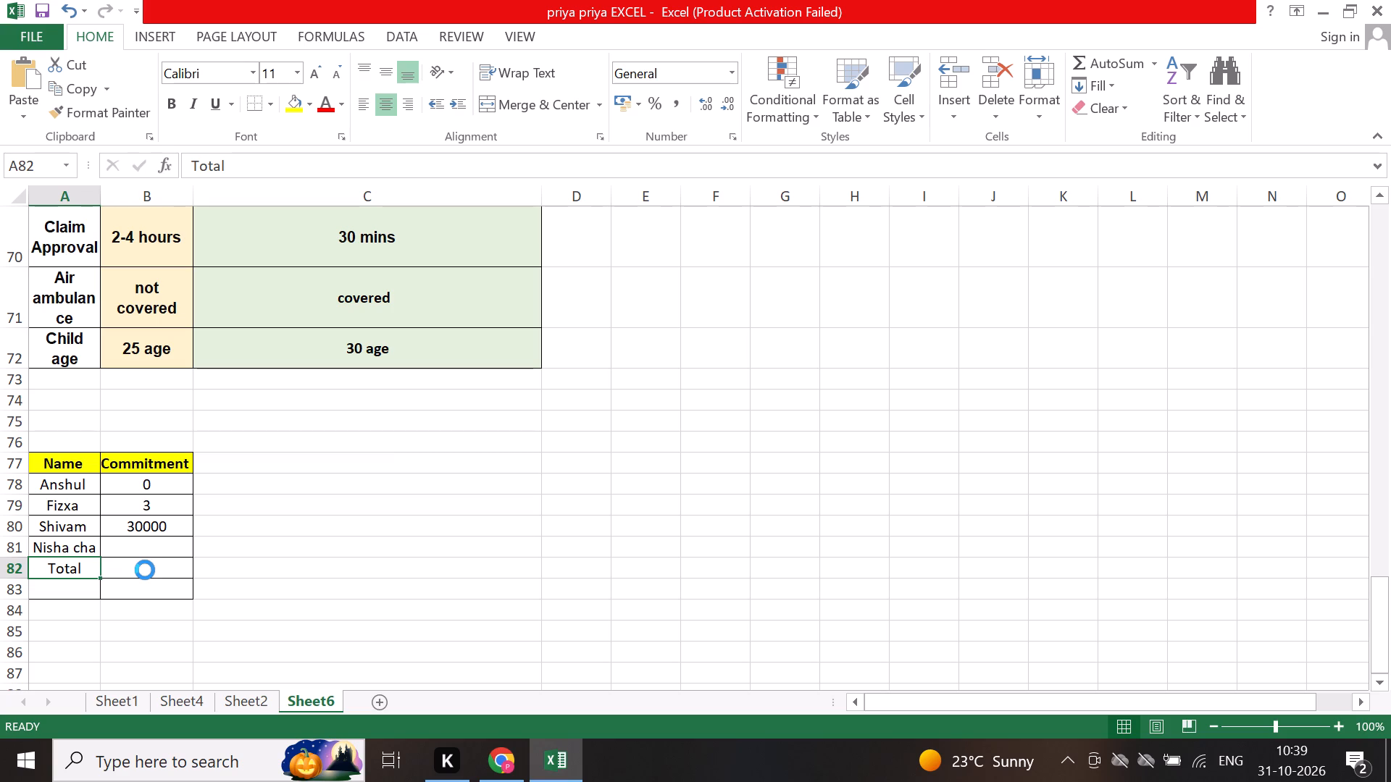
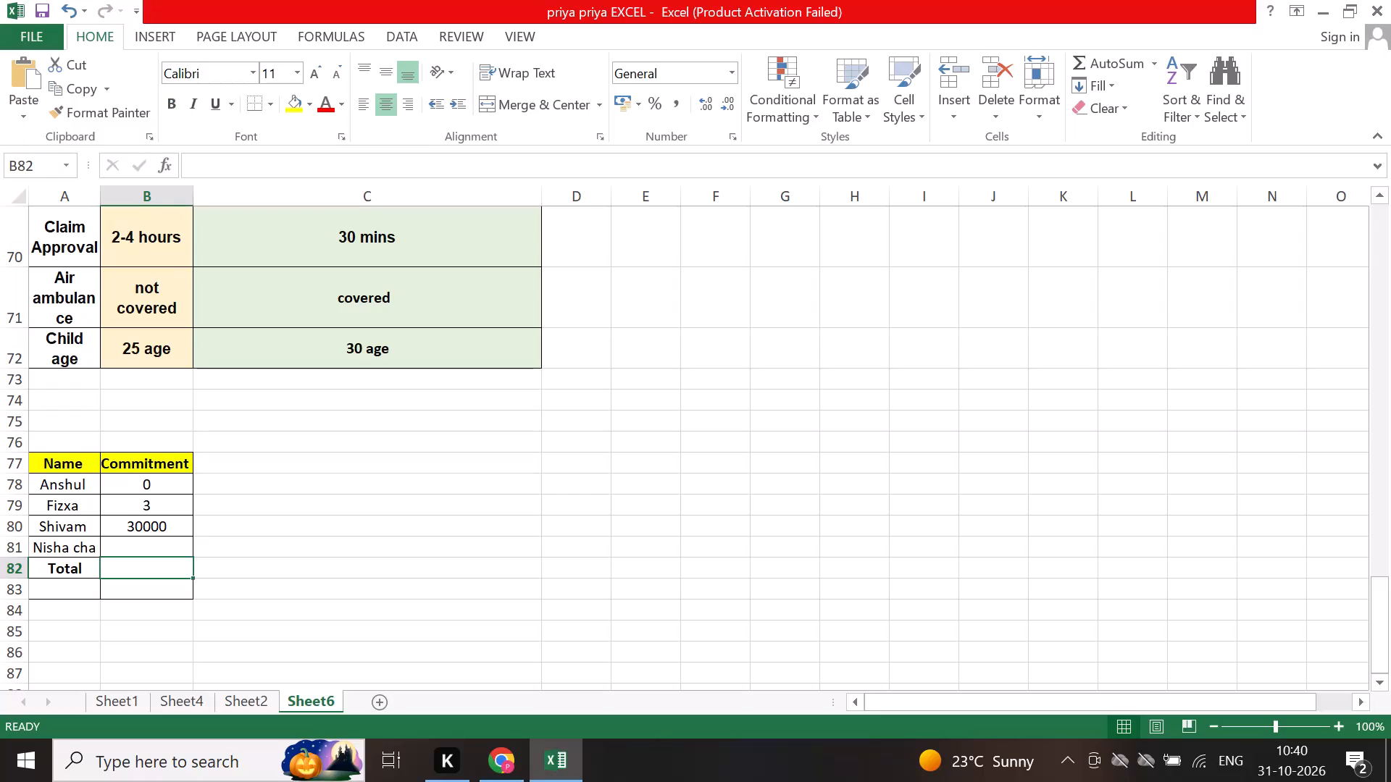
key("Up")
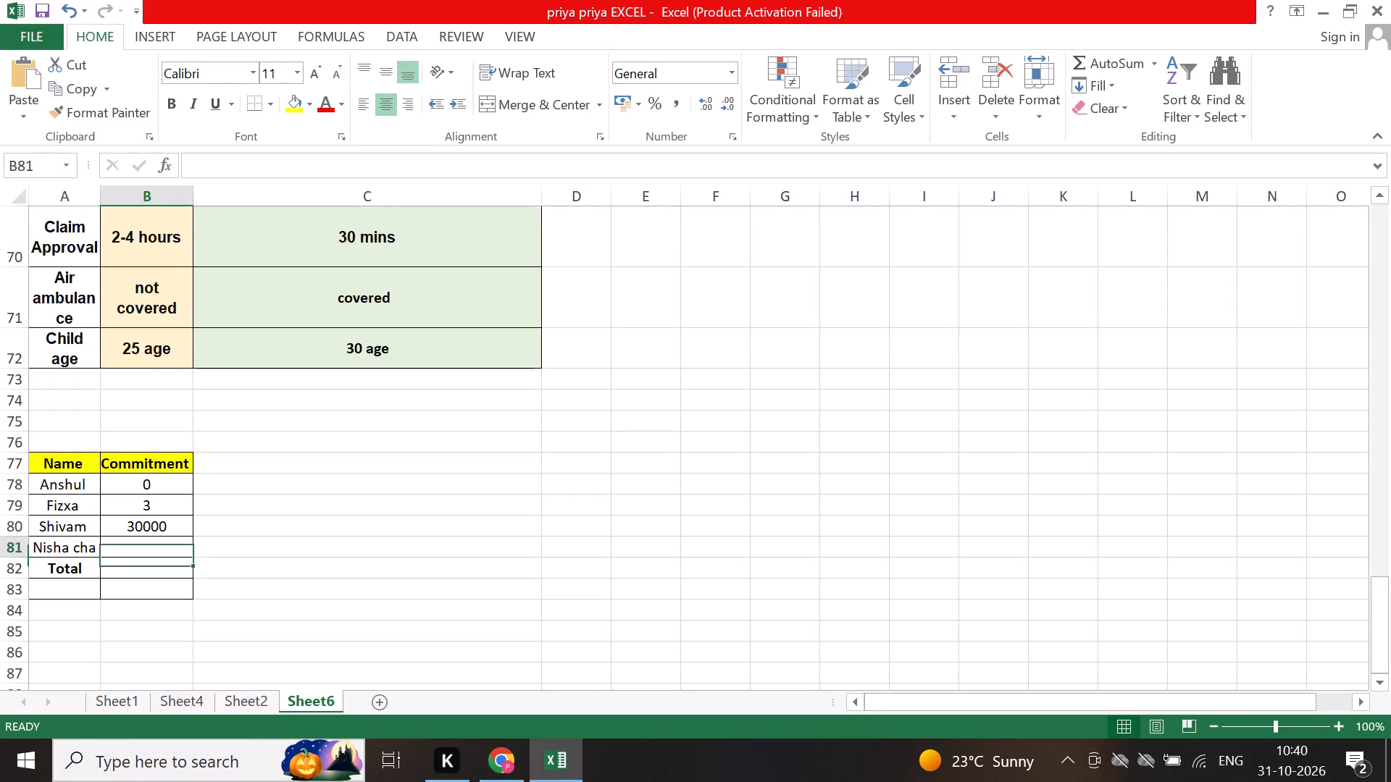
key("Up")
key("Down")
key("Down")
key("Up")
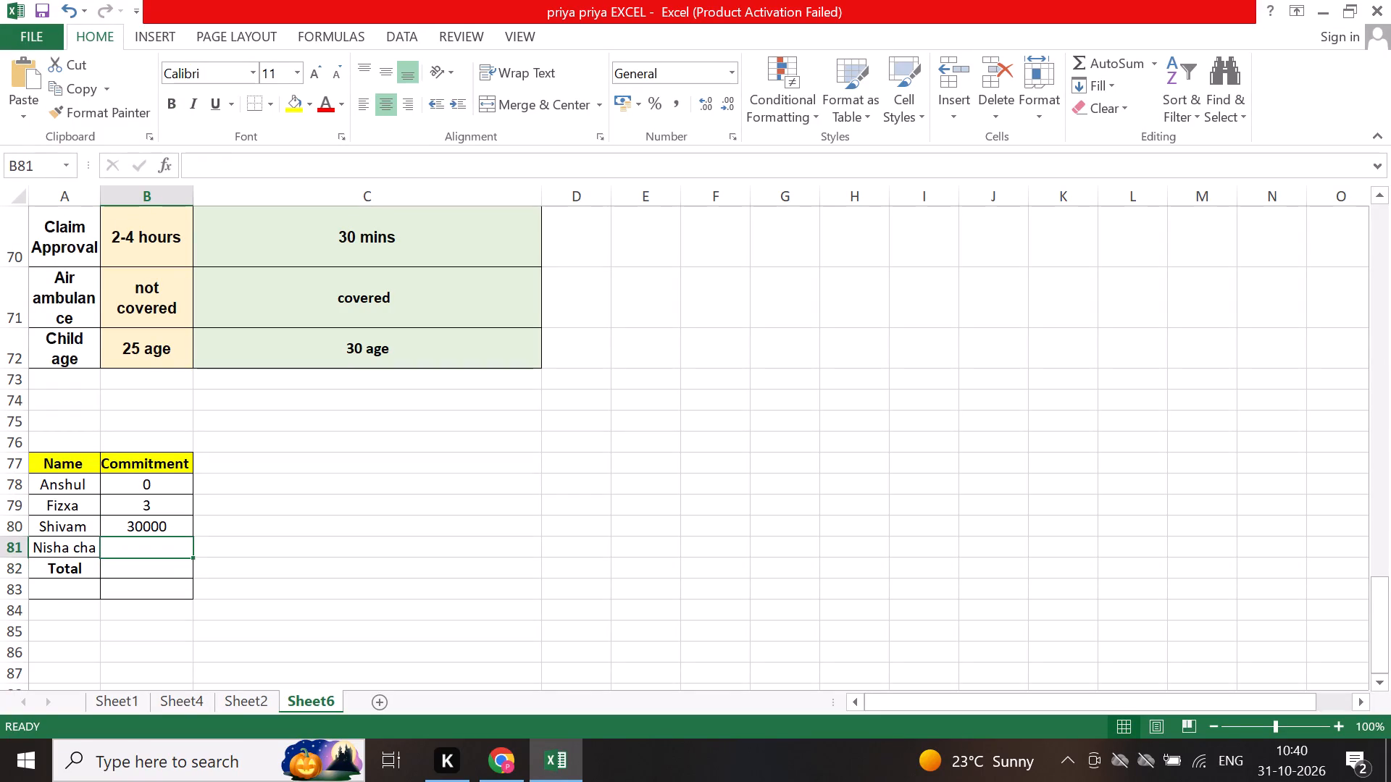
key("Up")
key("Up")
key("Up")
key("Up")
key("Down")
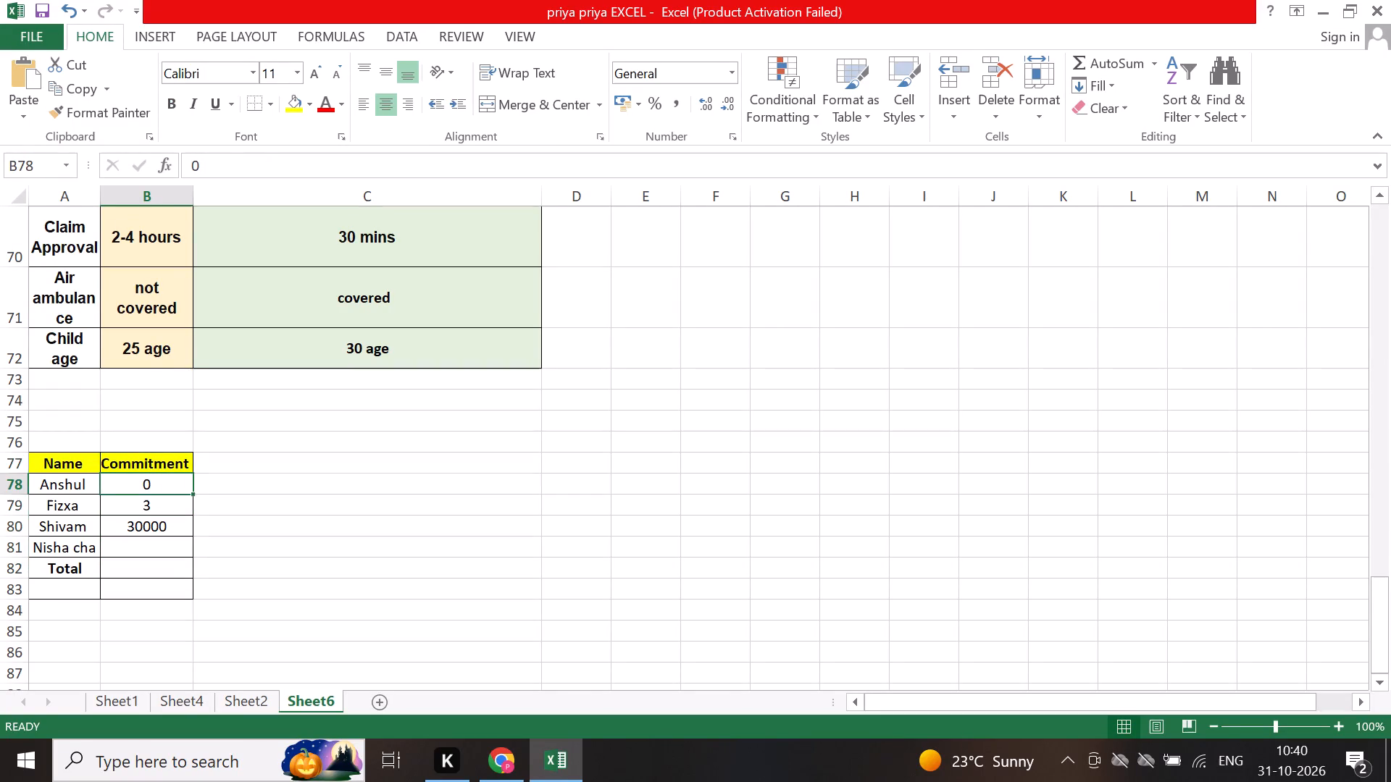
key("Down")
key("Down")
key("Down")
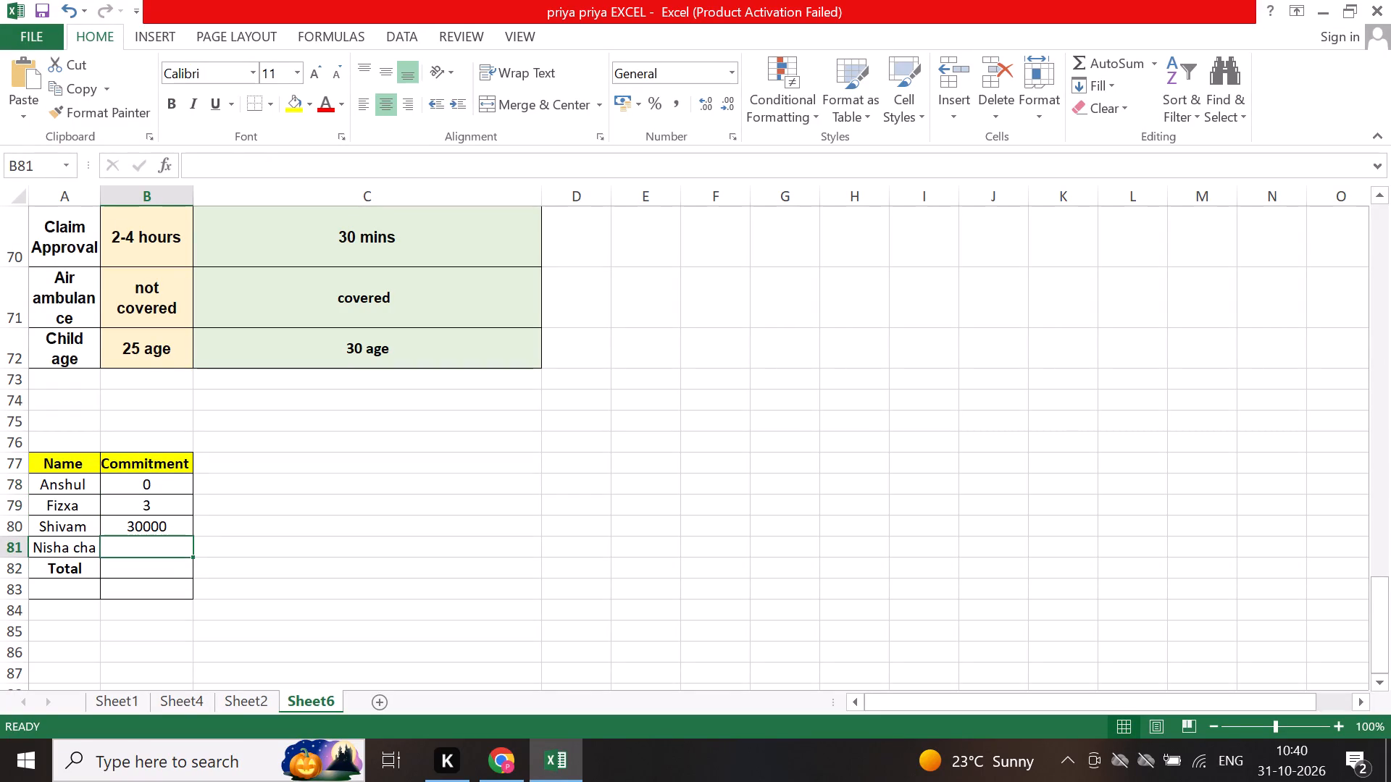
key("Left")
key("Right")
type("15")
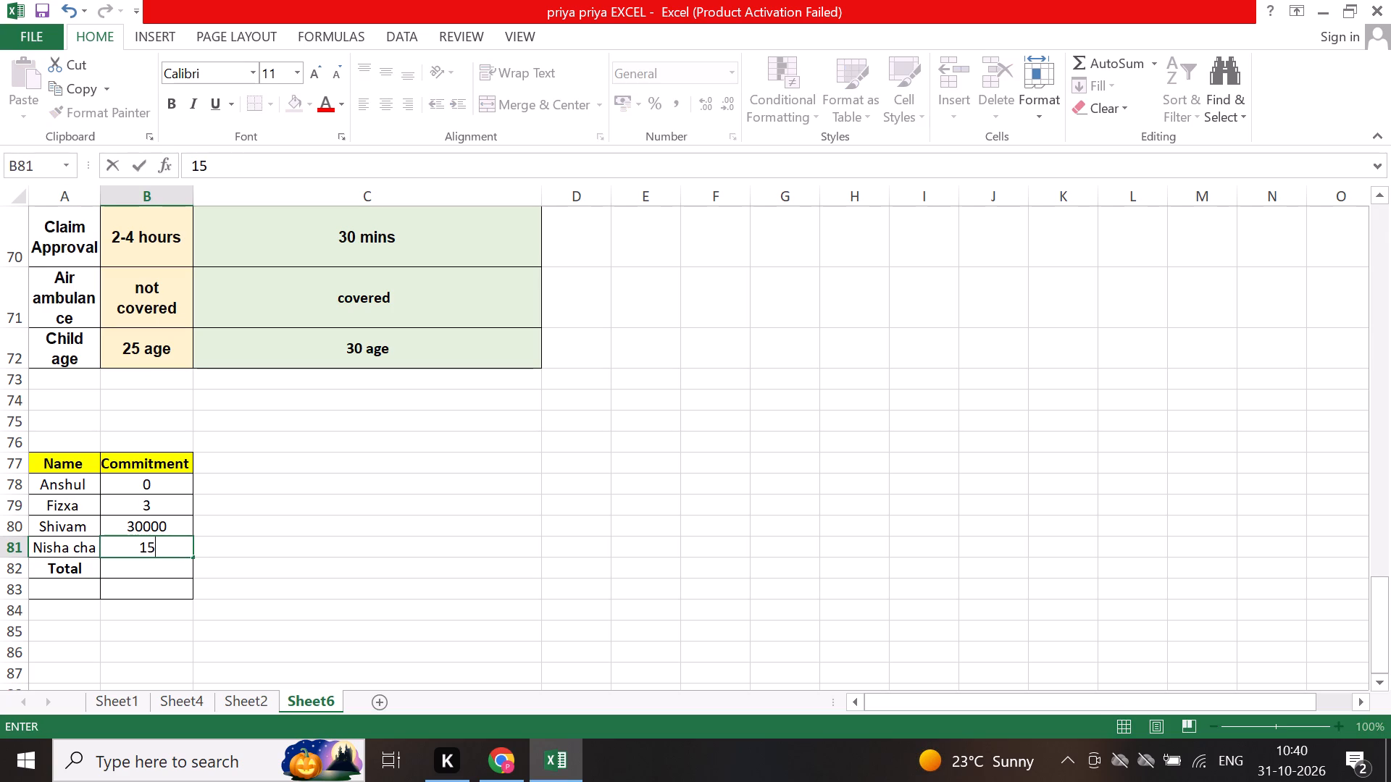
type("000")
key("Up")
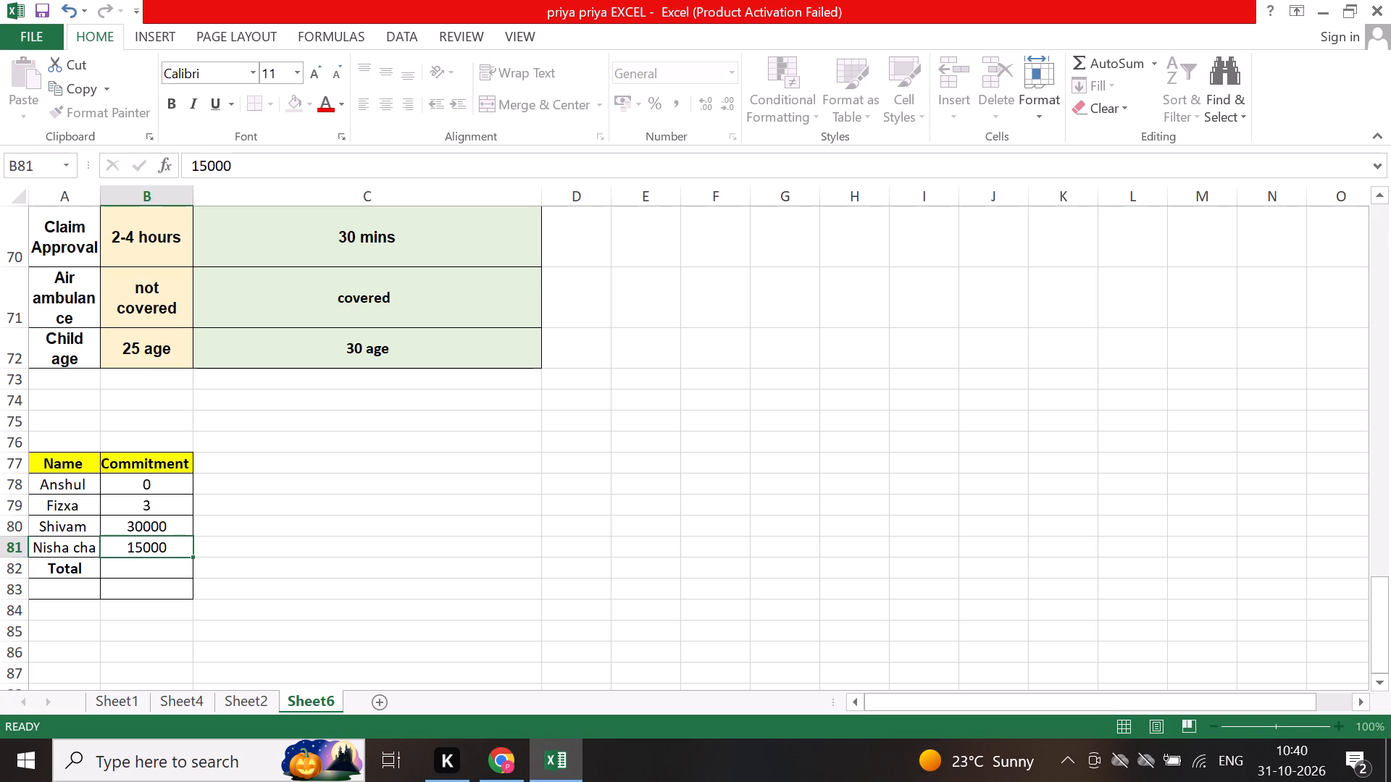
Change the commitment amounts to 18000 for Shivam and 30000 for Fizxa.
key("BackSpace")
key("1")
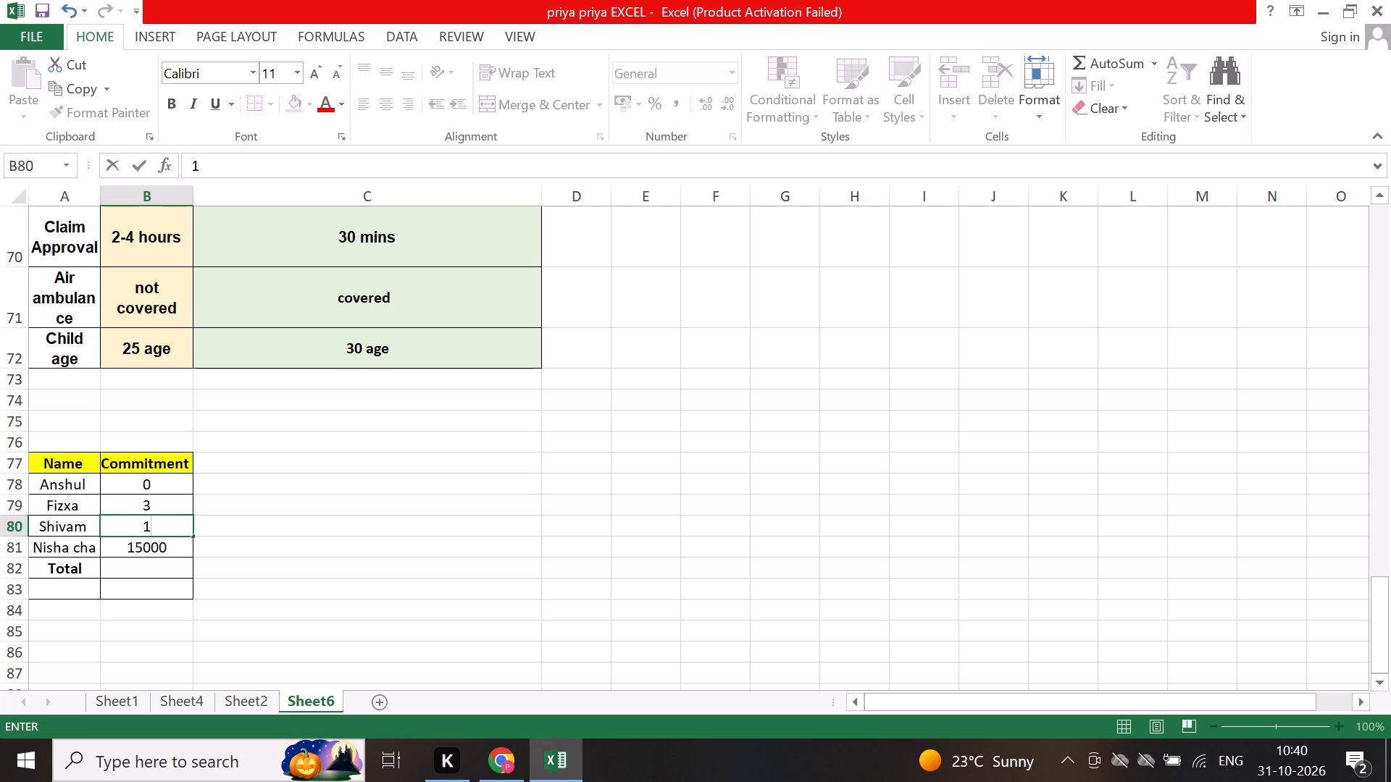
type("8000")
key("Up")
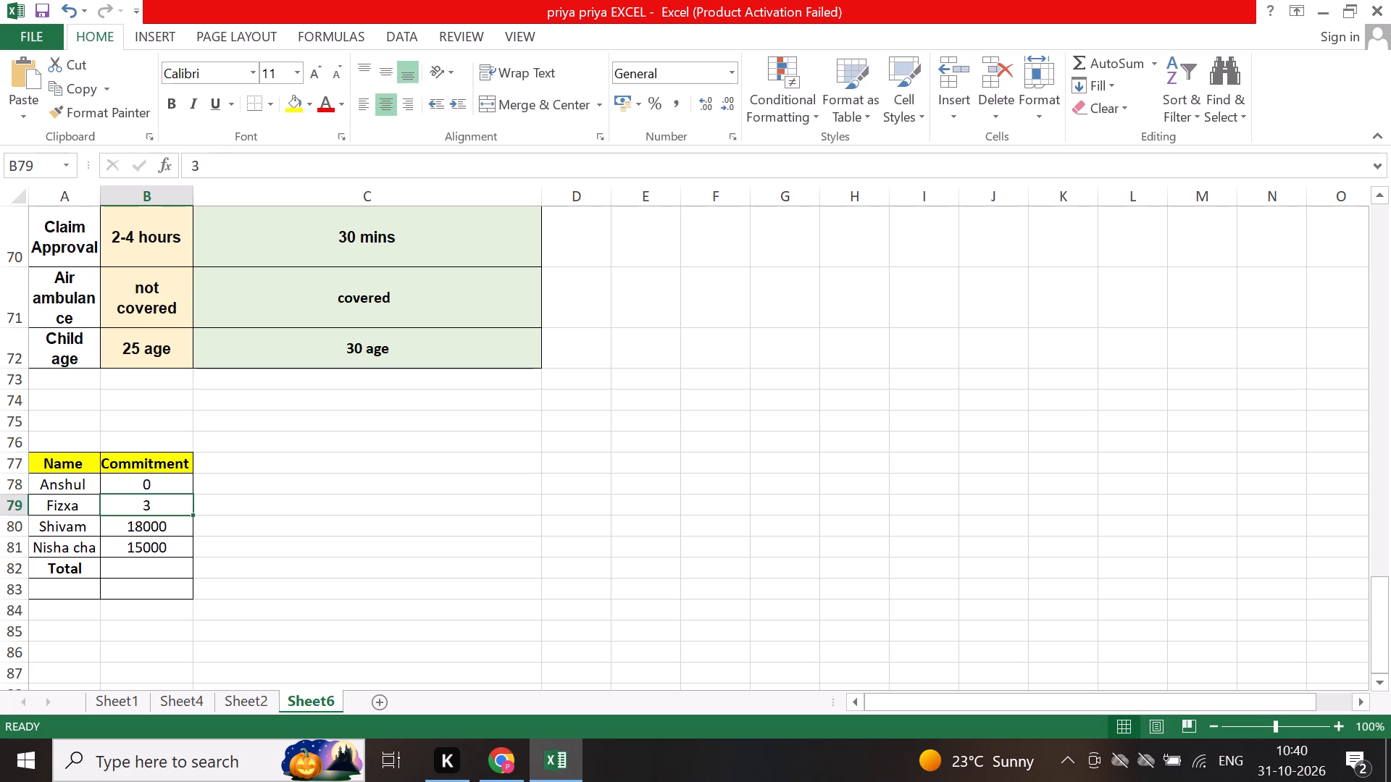
key("BackSpace")
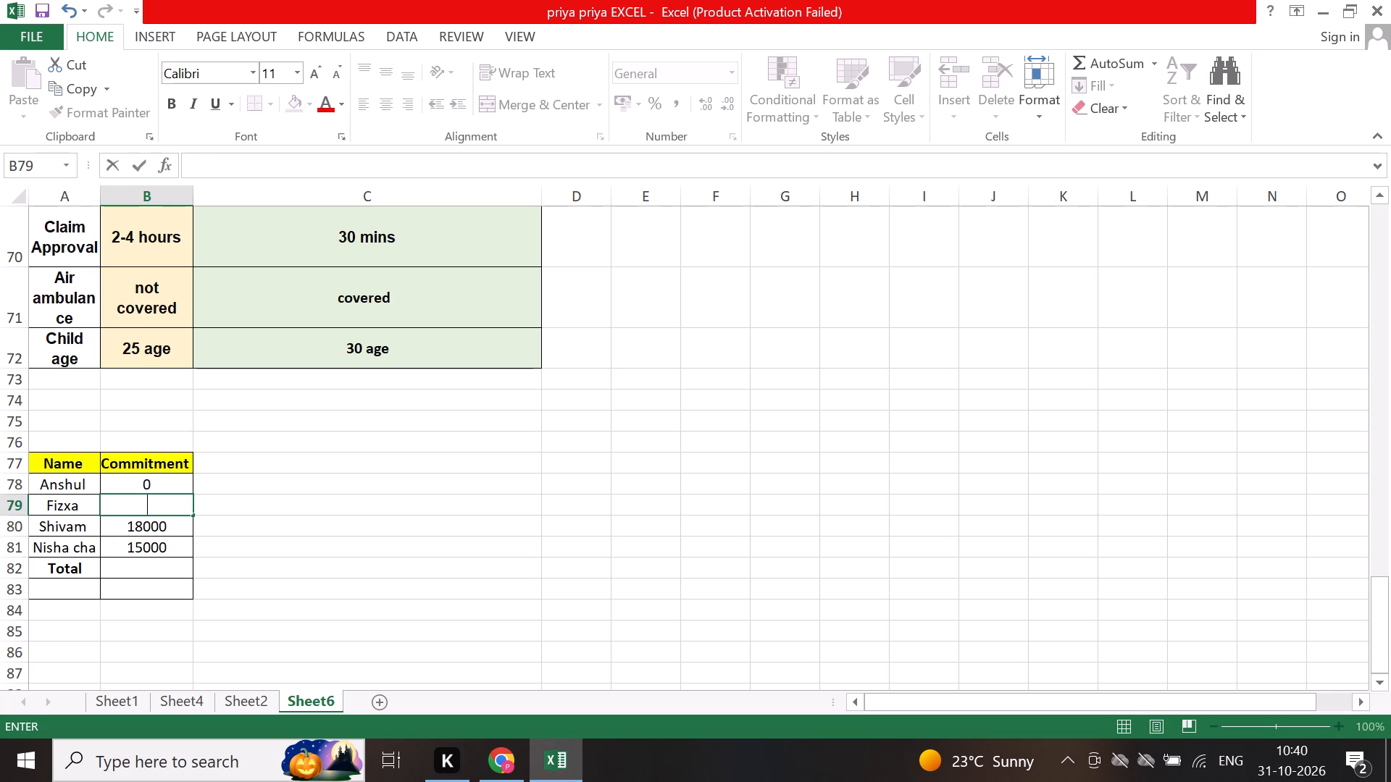
type("30")
type("000")
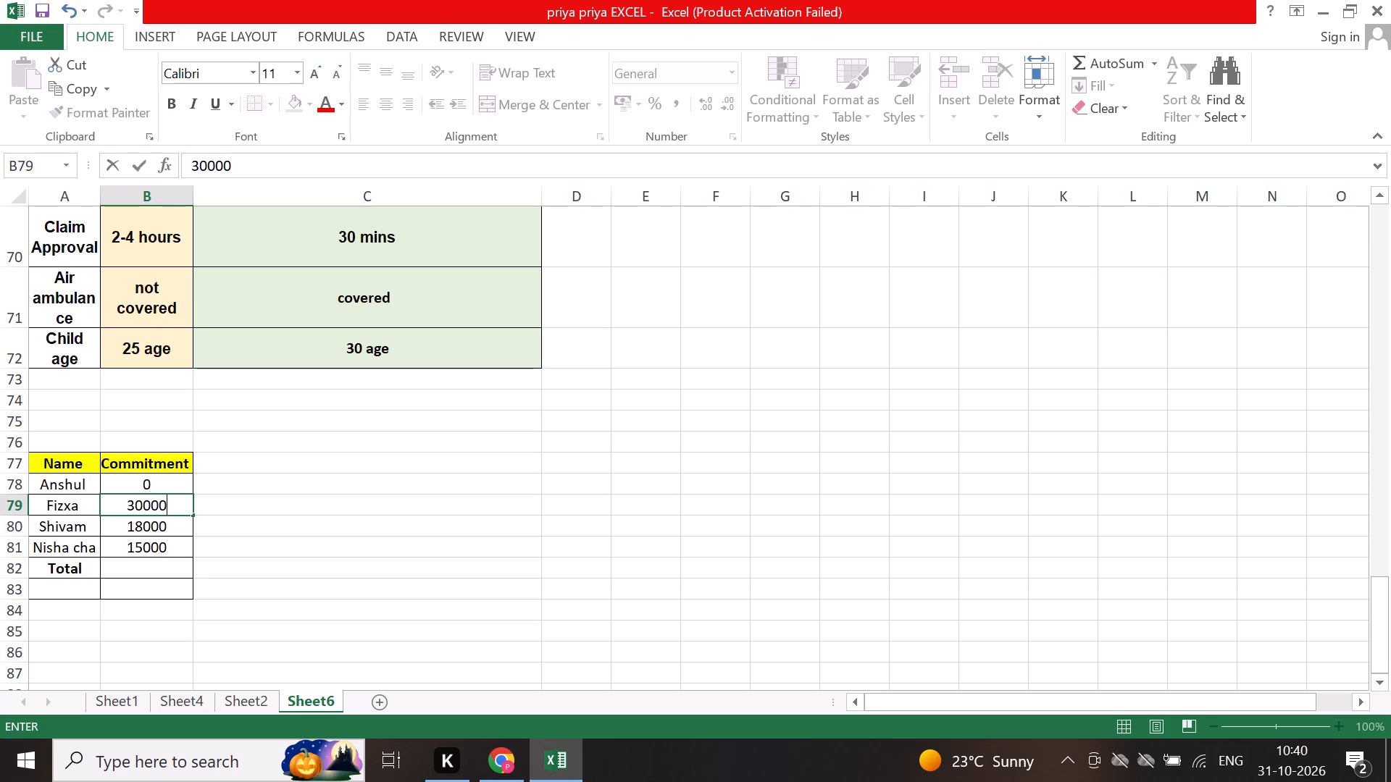
key("Up")
key("Up")
key("Left")
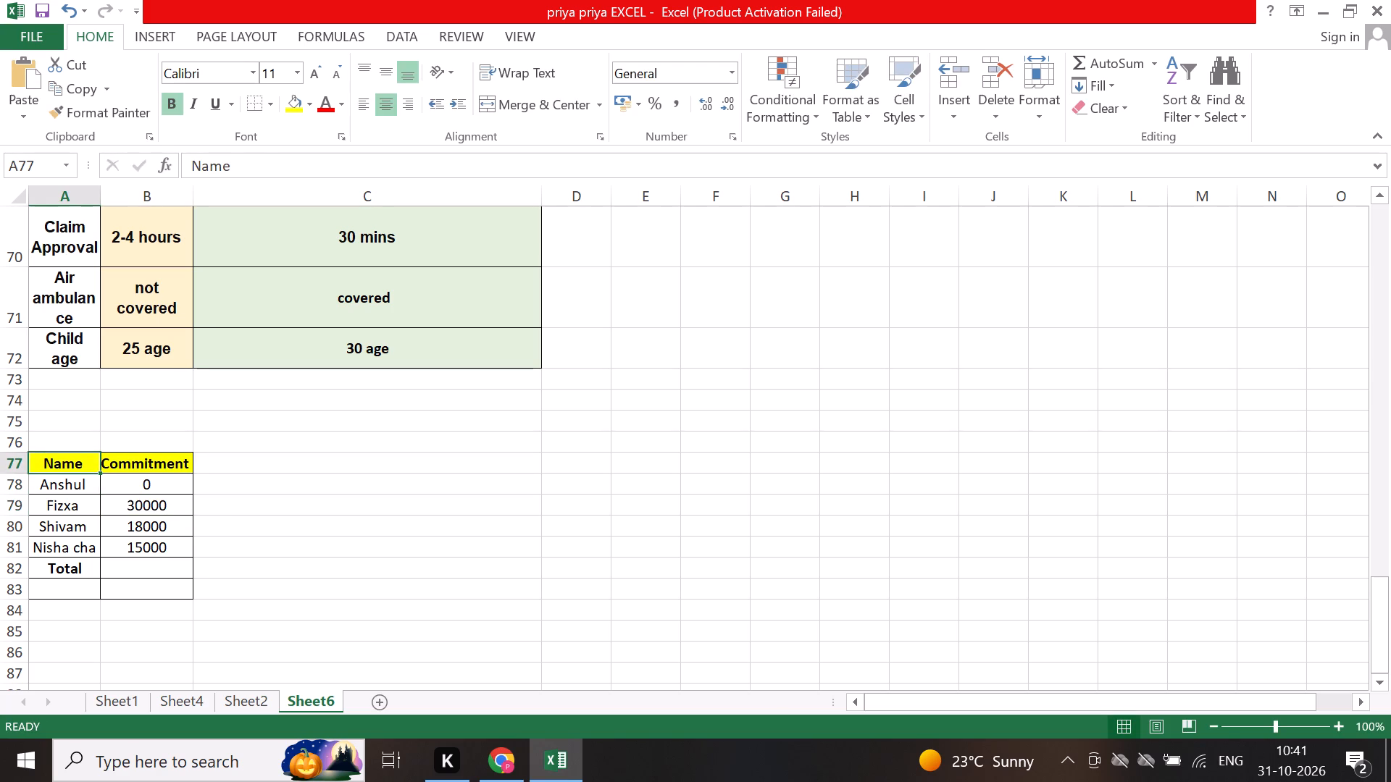
Enter 63000 as the commitment total beside the Total label in row 82.
left_click_drag(251, 586, 156, 569)
left_click(156, 569)
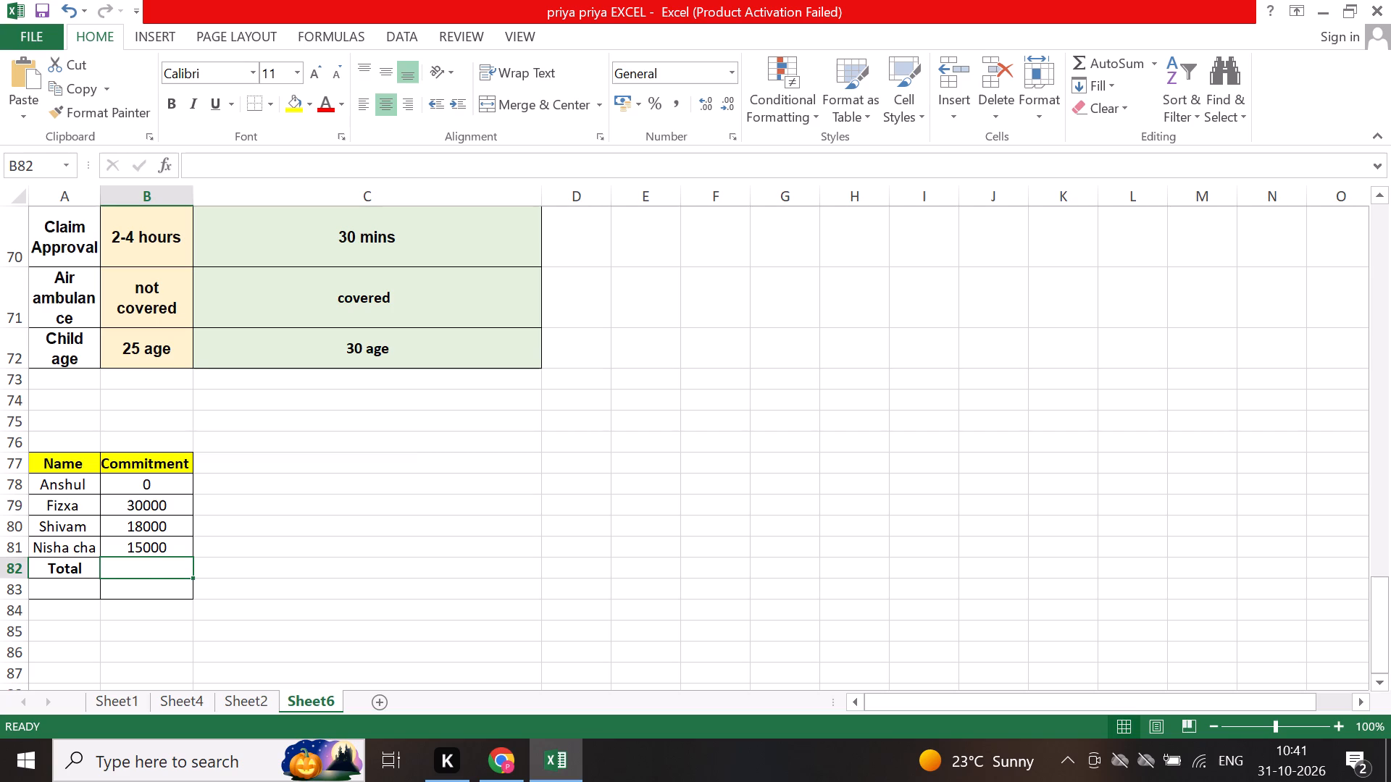
type("63000")
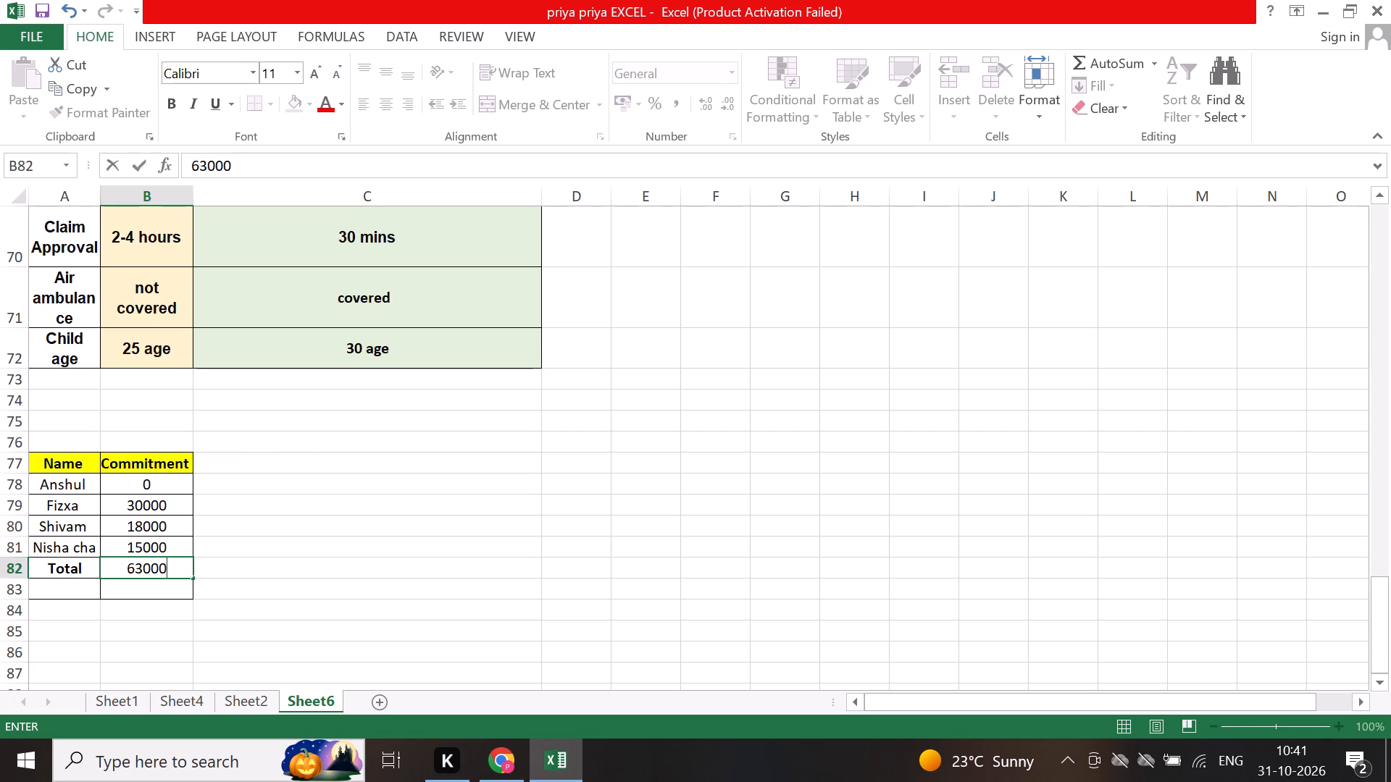
key("Up")
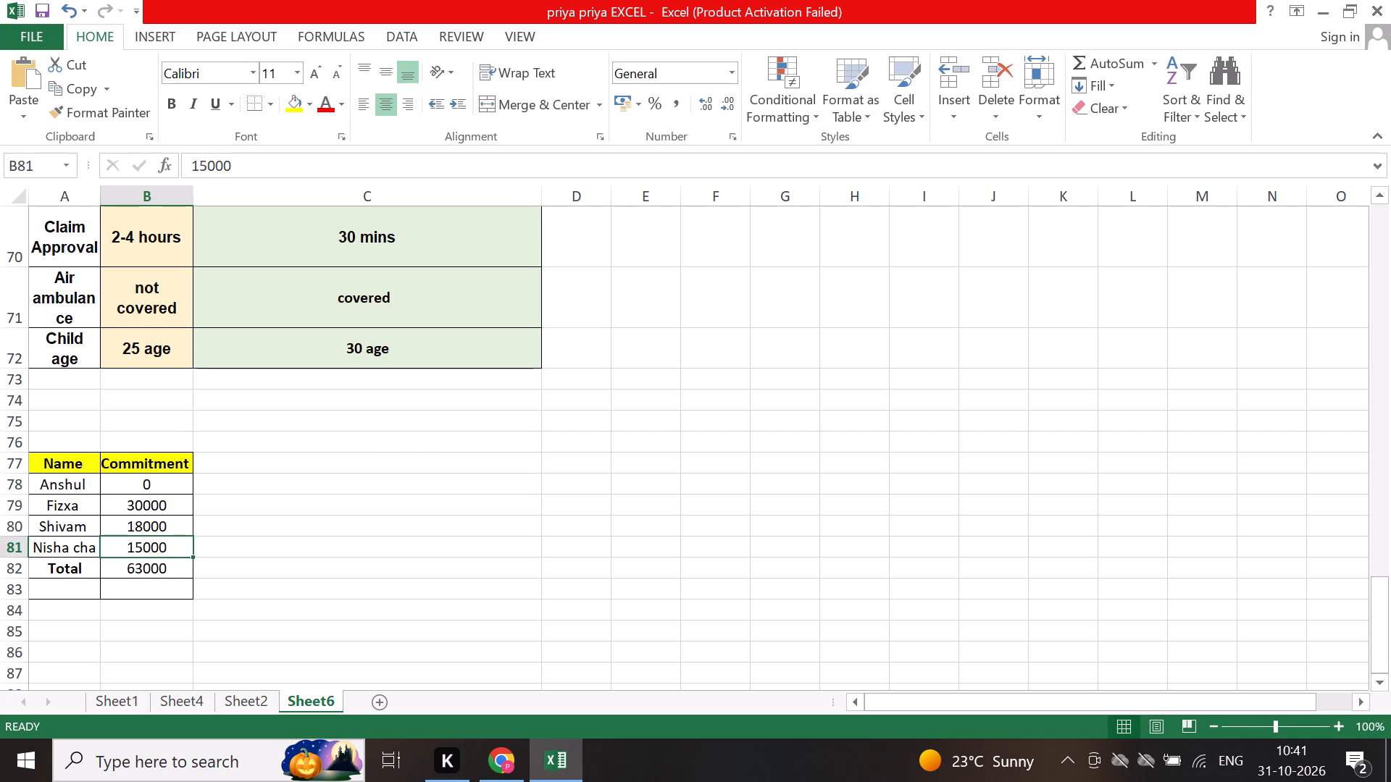
key("Up")
key("Up")
key("Up")
key("Up")
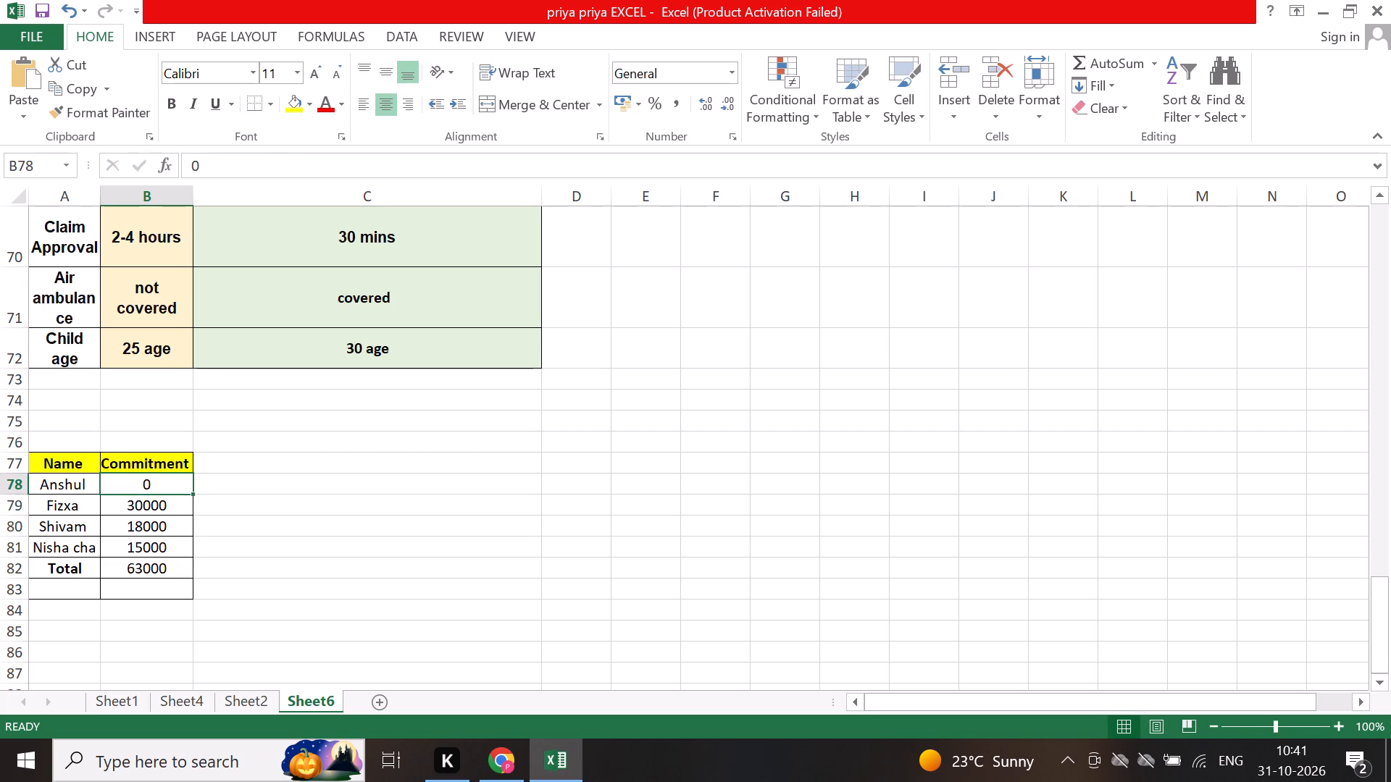
key("Left")
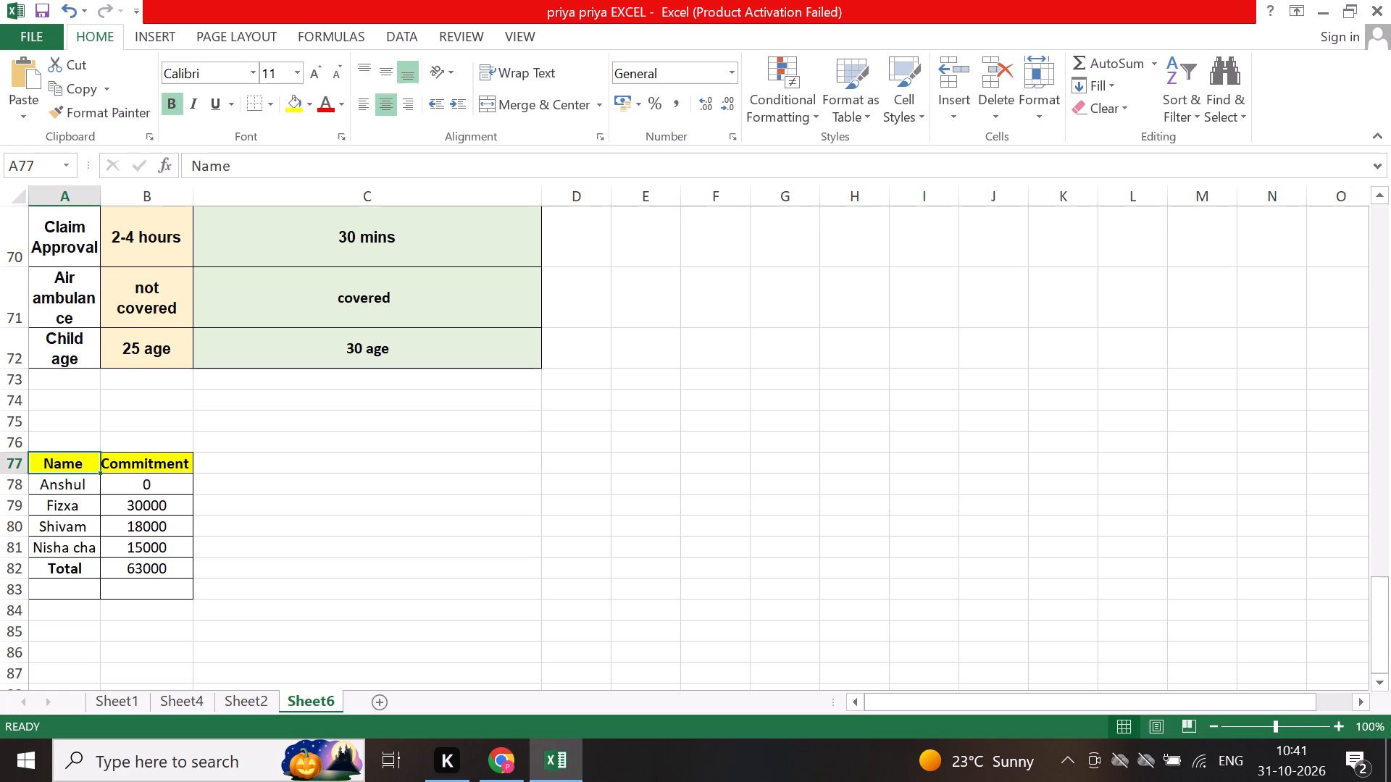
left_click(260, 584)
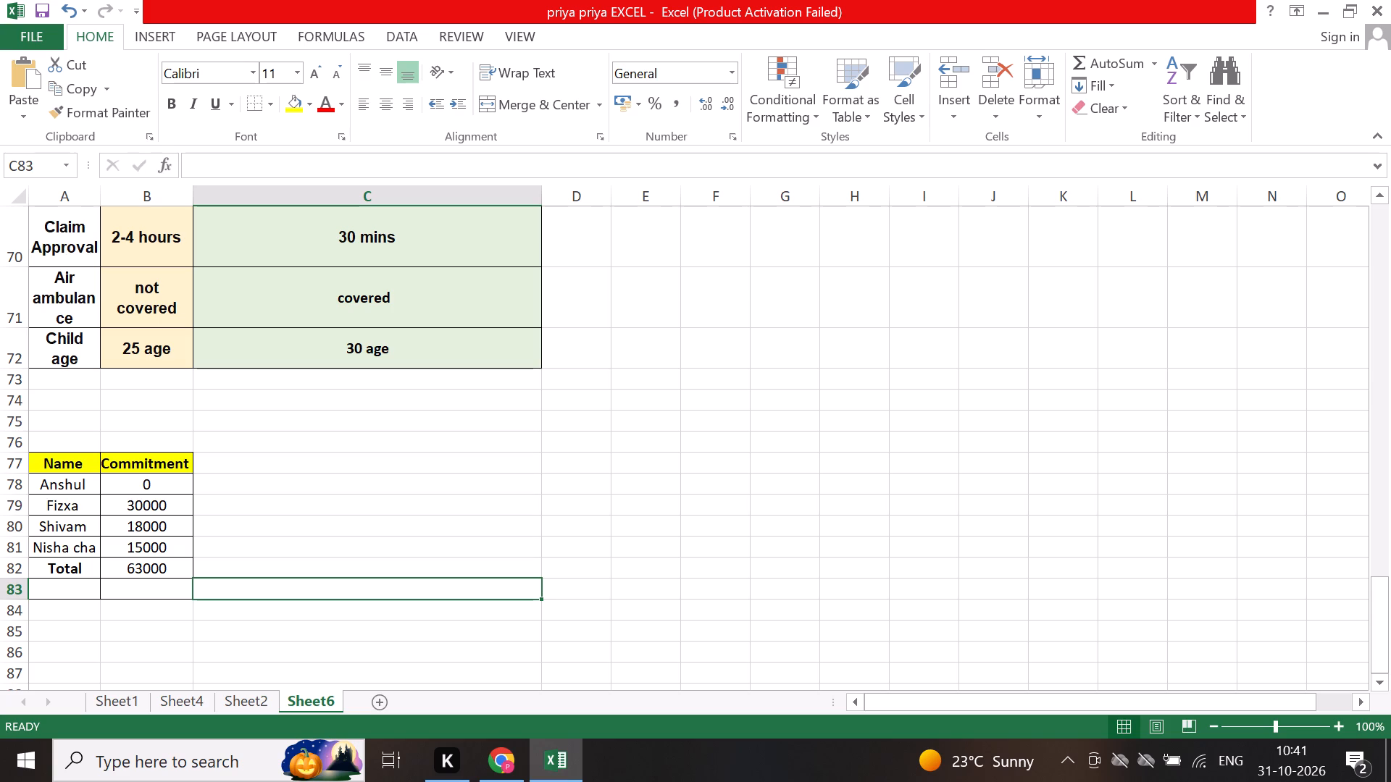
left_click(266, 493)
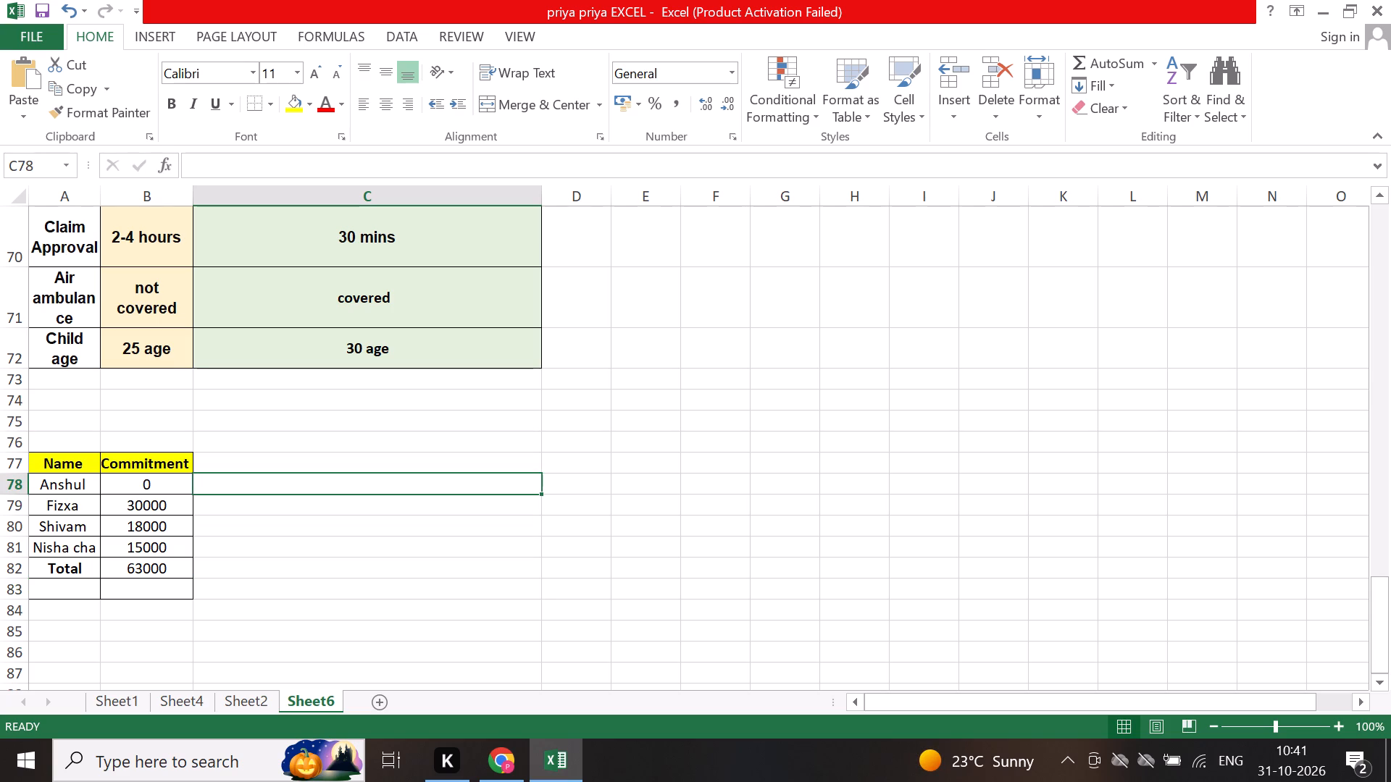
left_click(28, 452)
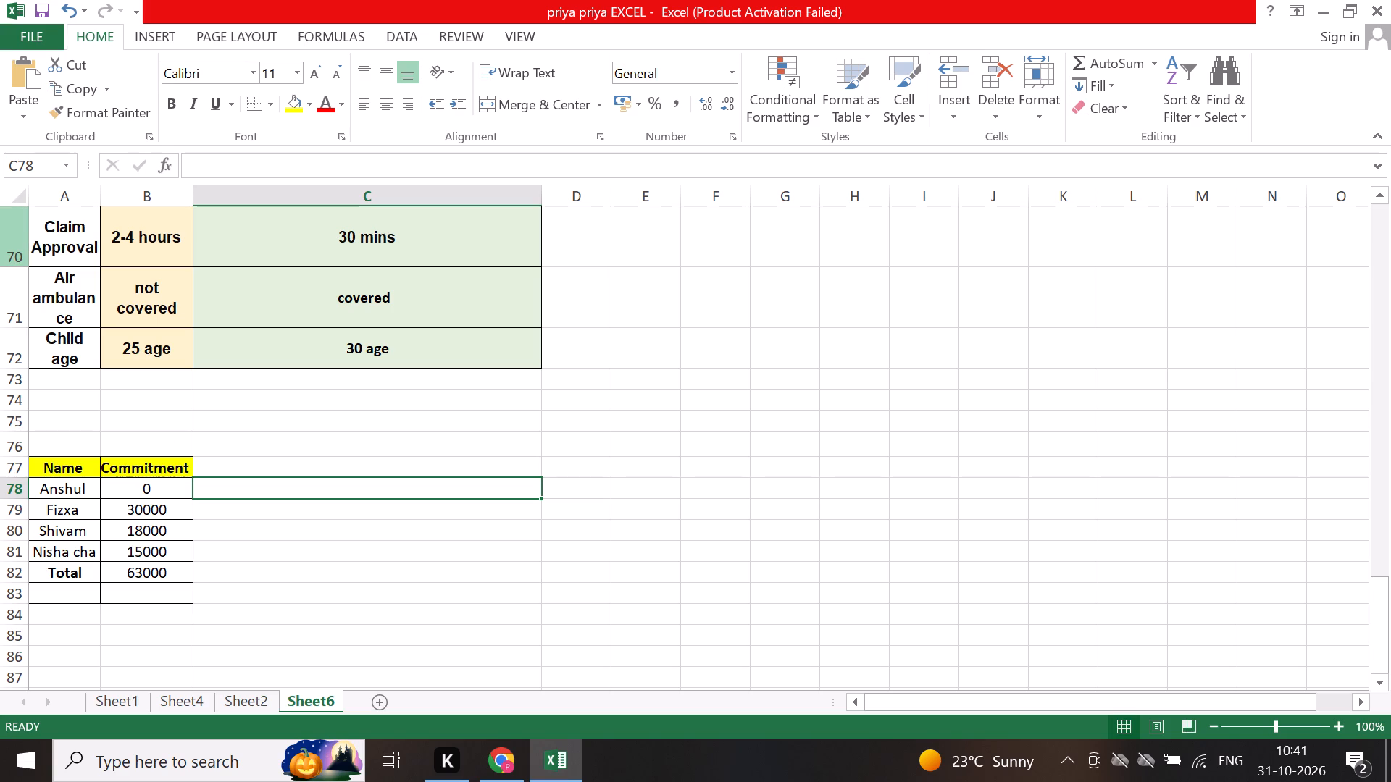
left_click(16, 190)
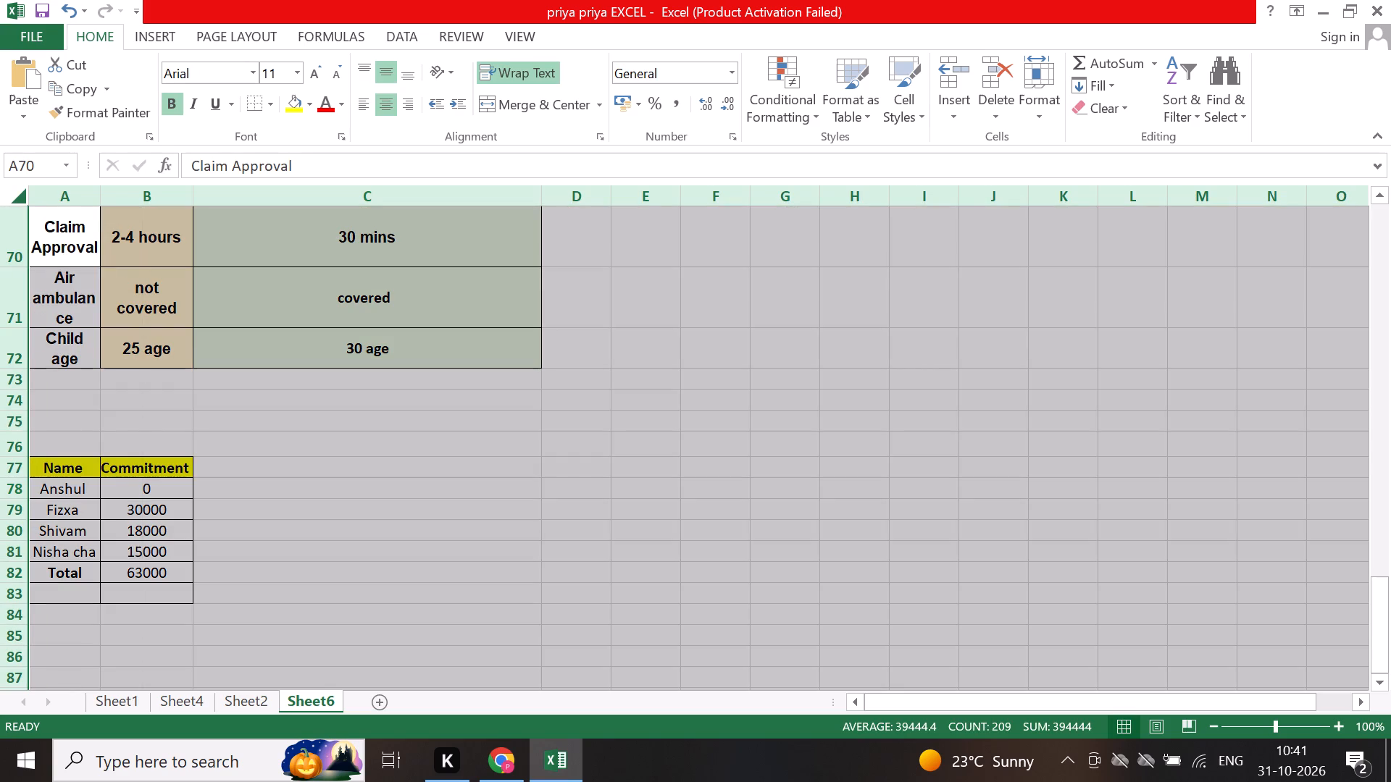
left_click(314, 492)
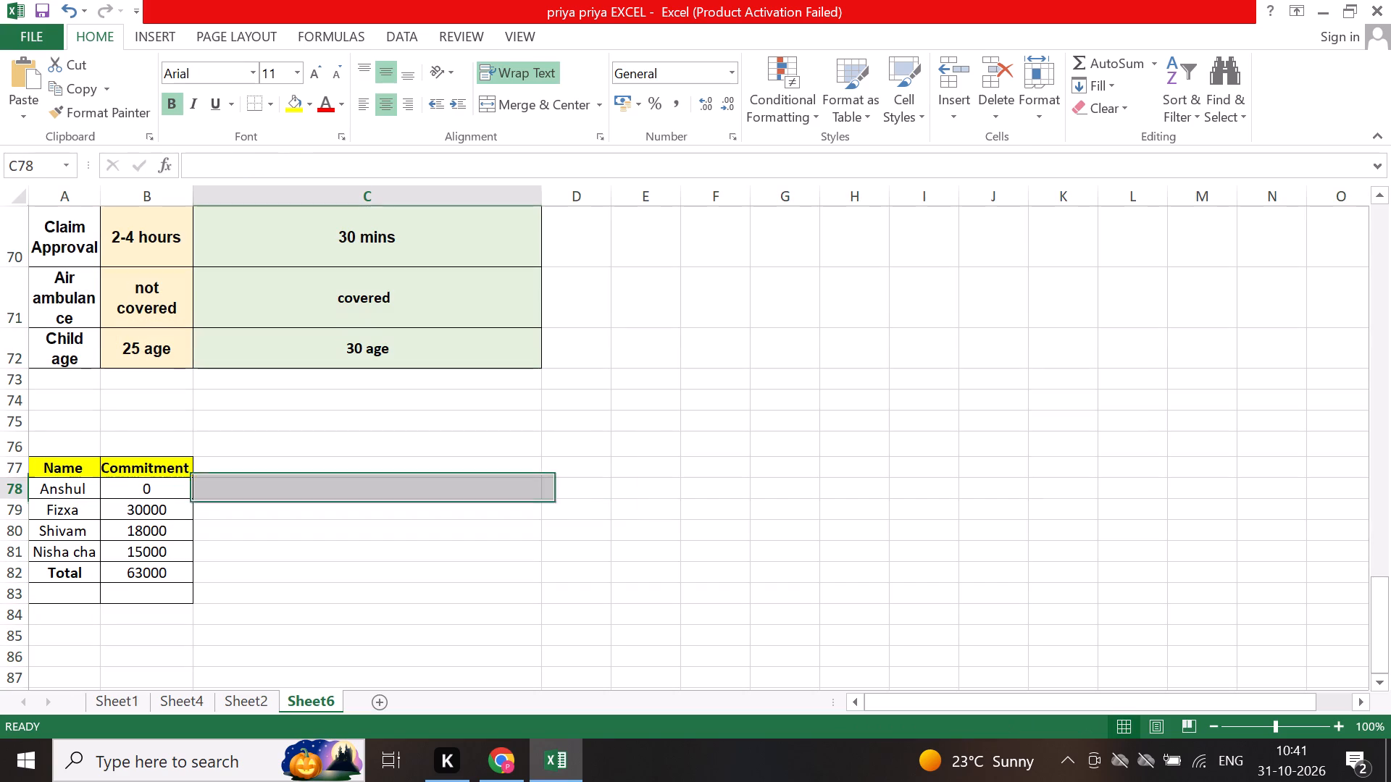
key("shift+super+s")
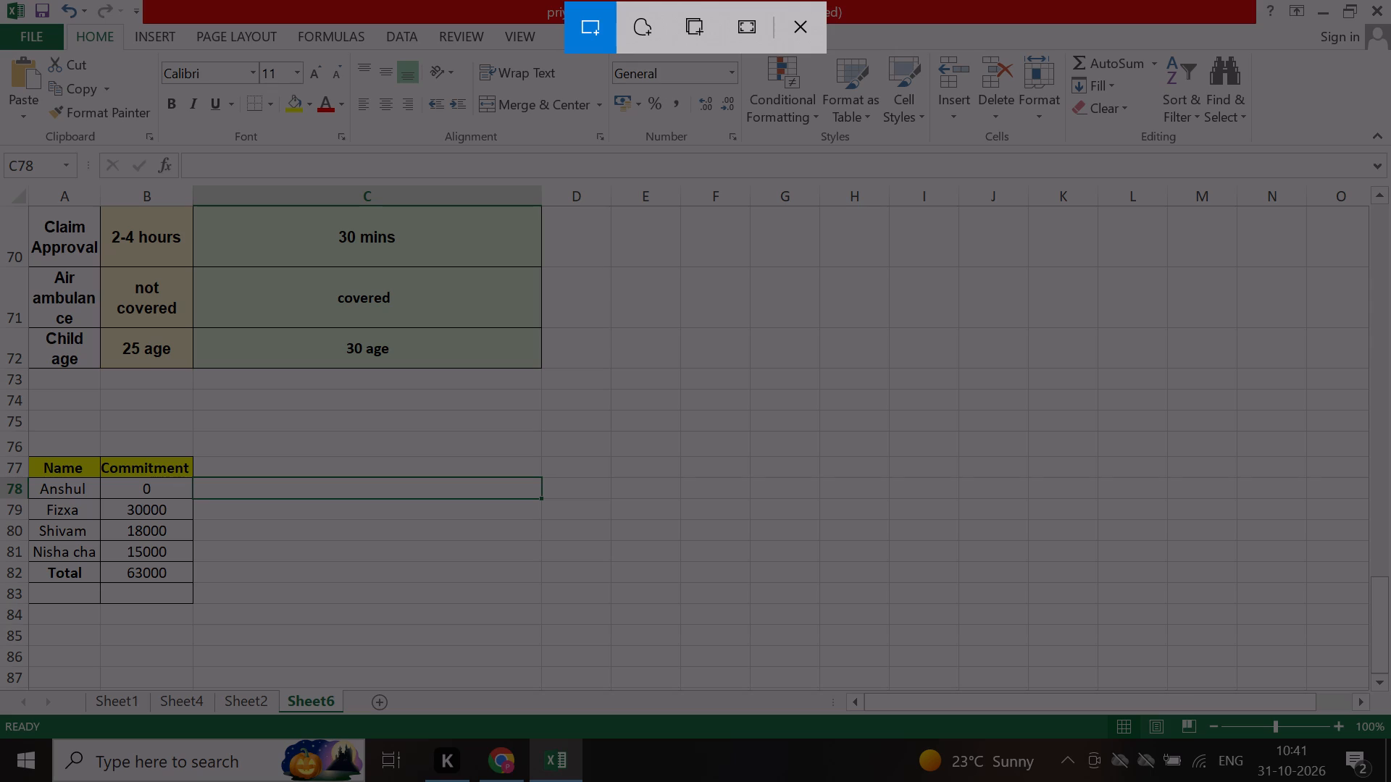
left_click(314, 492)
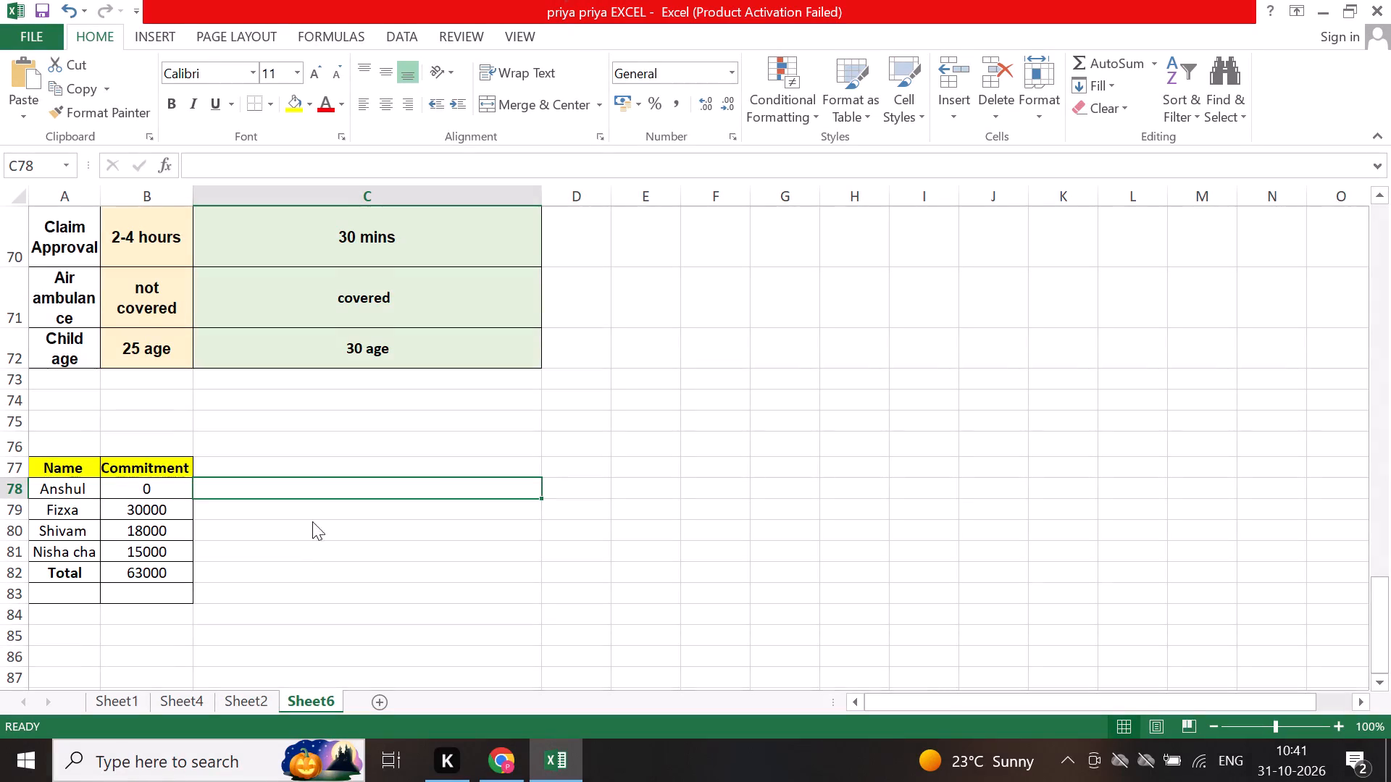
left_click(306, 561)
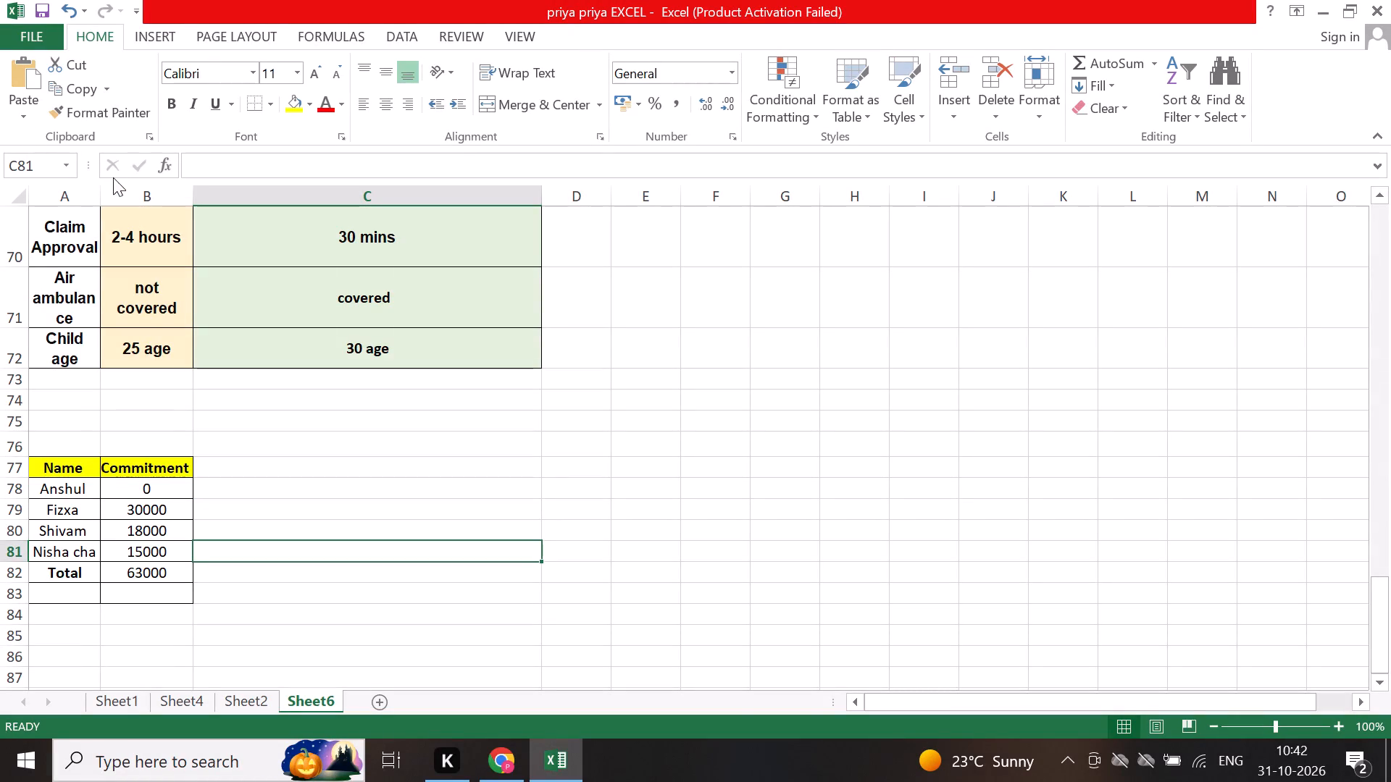
Widen column A slightly so the names in the Commitment table have more room.
left_click_drag(101, 188, 105, 188)
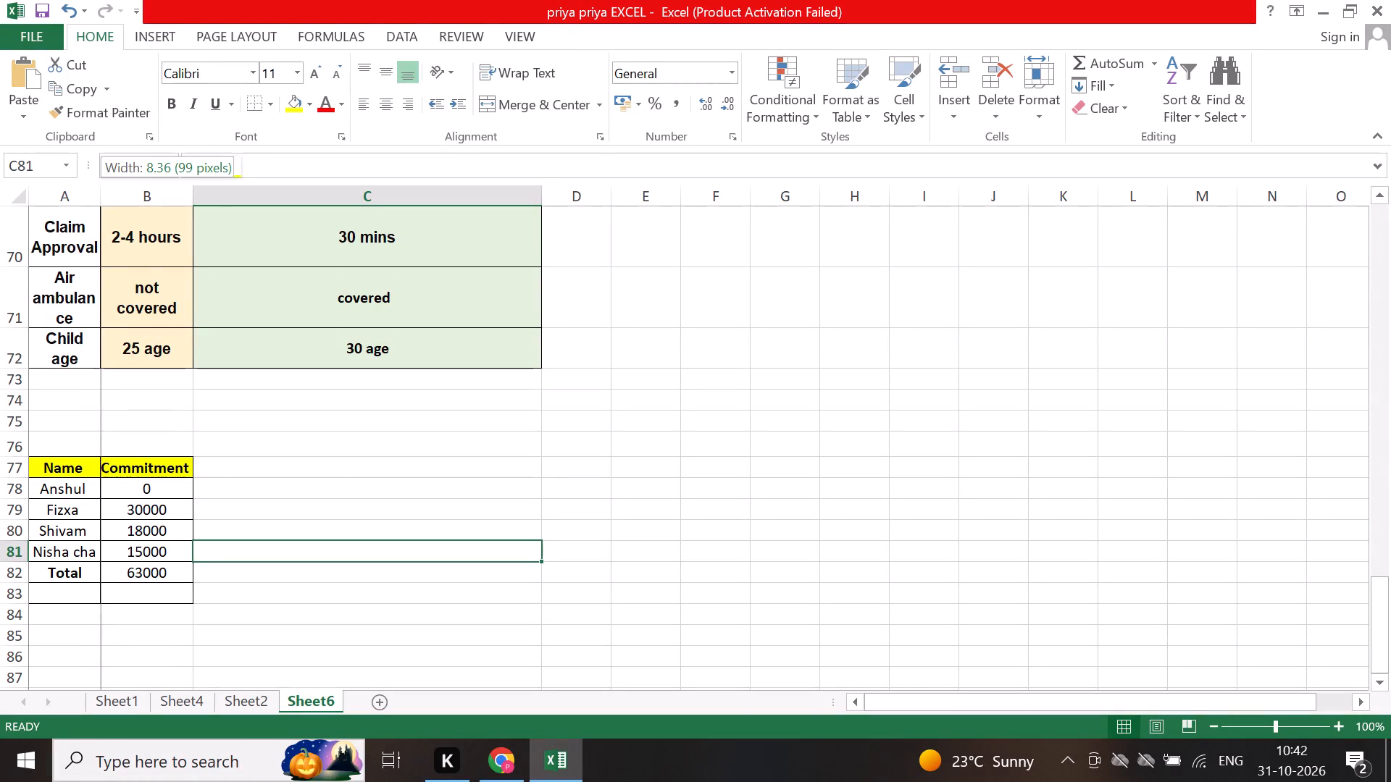
left_click_drag(105, 188, 112, 190)
double_click(395, 560)
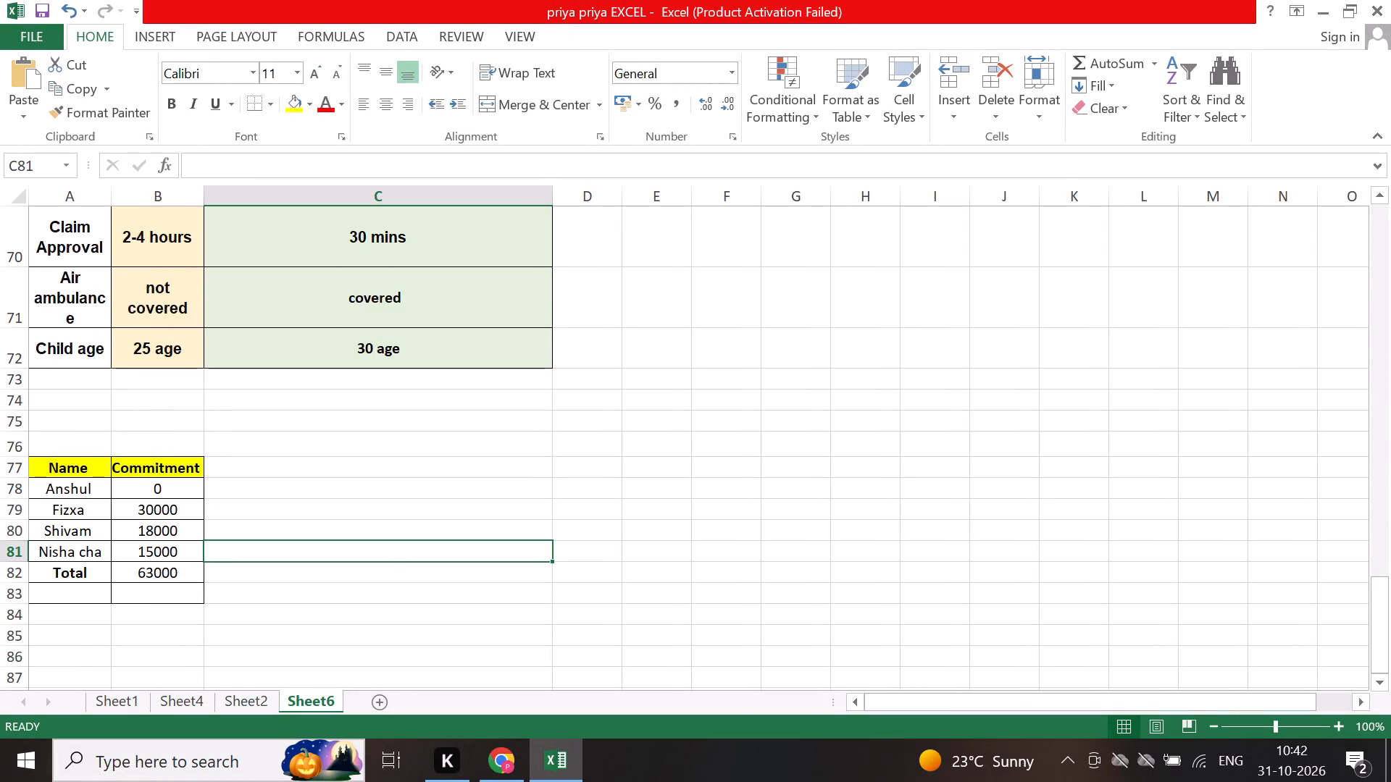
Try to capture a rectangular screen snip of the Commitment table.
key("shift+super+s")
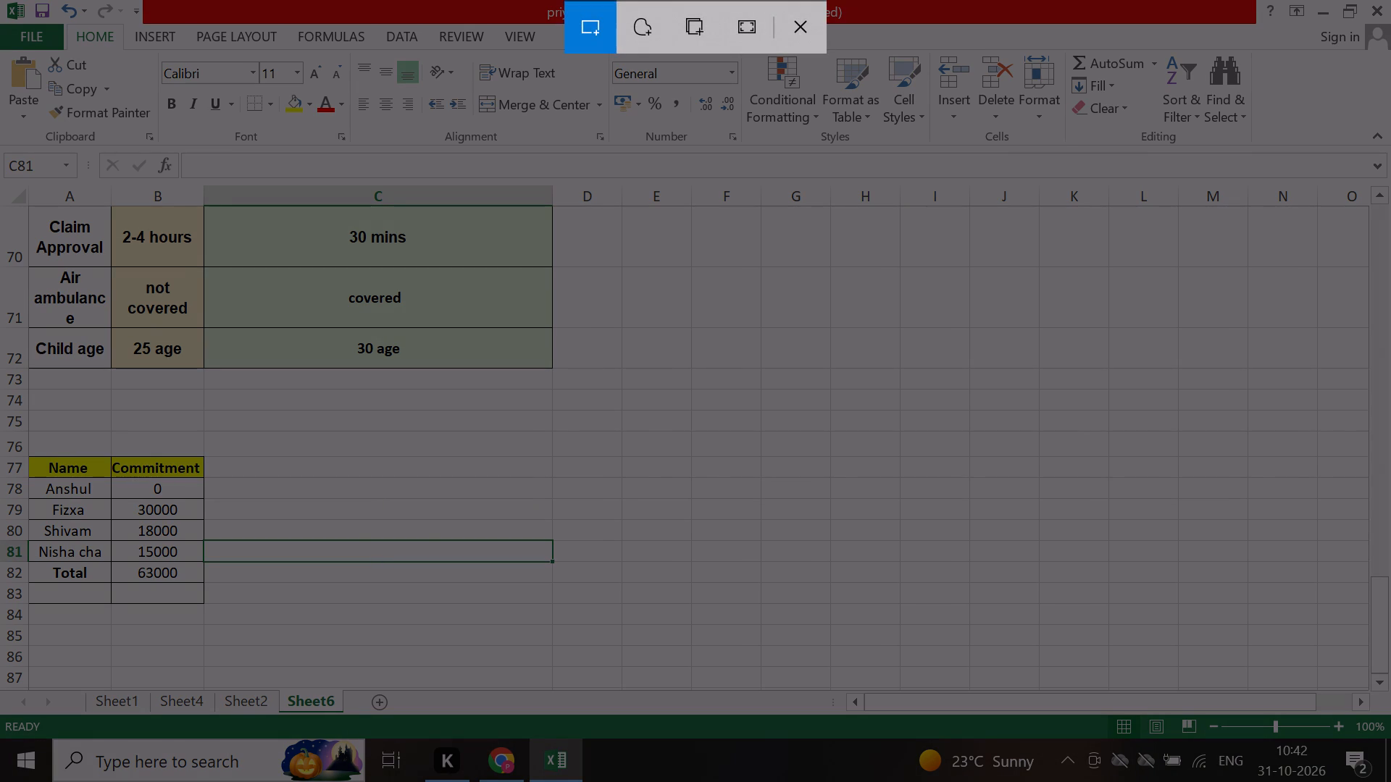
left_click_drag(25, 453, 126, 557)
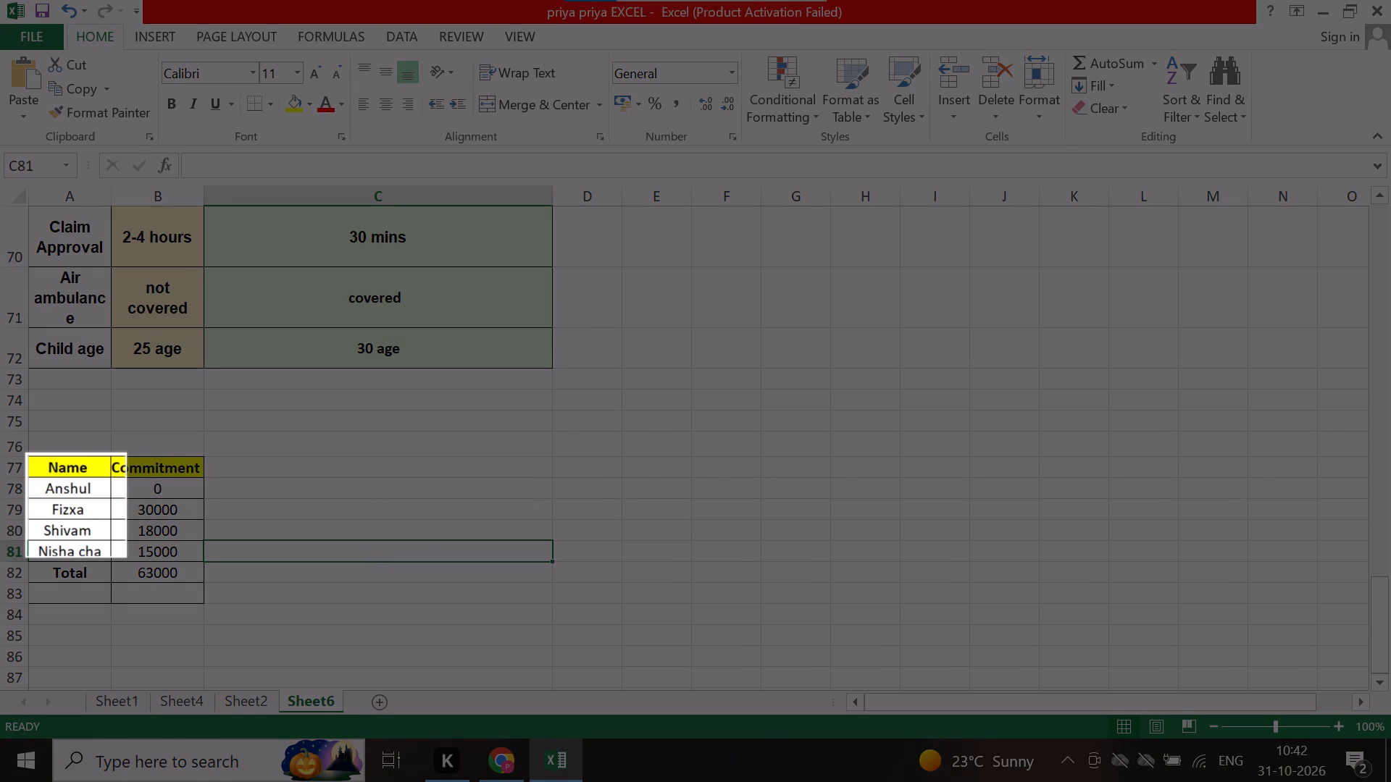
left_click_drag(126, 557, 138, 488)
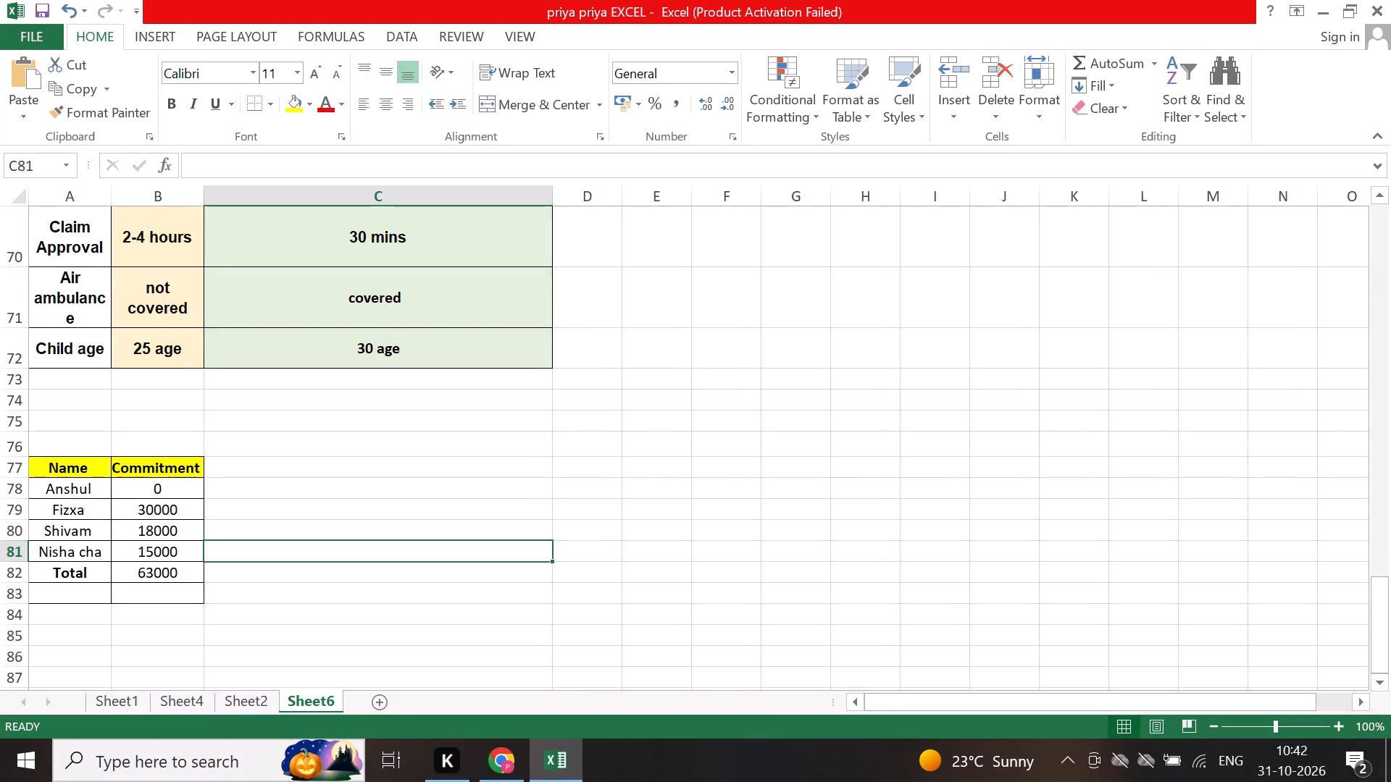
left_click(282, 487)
Capture a rectangular screen snip of the Commitment table from its header row through the Total row.
key("shift+super+s")
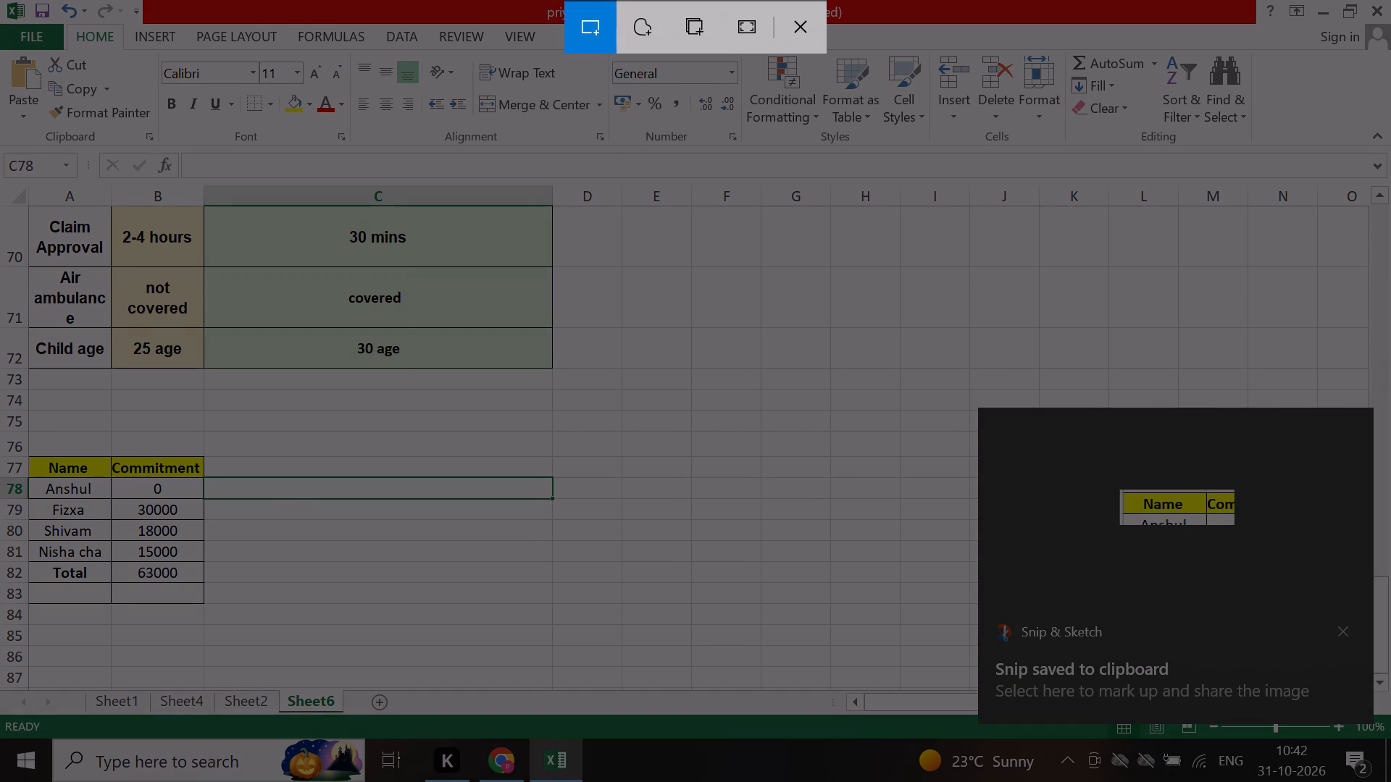
left_click_drag(29, 453, 193, 590)
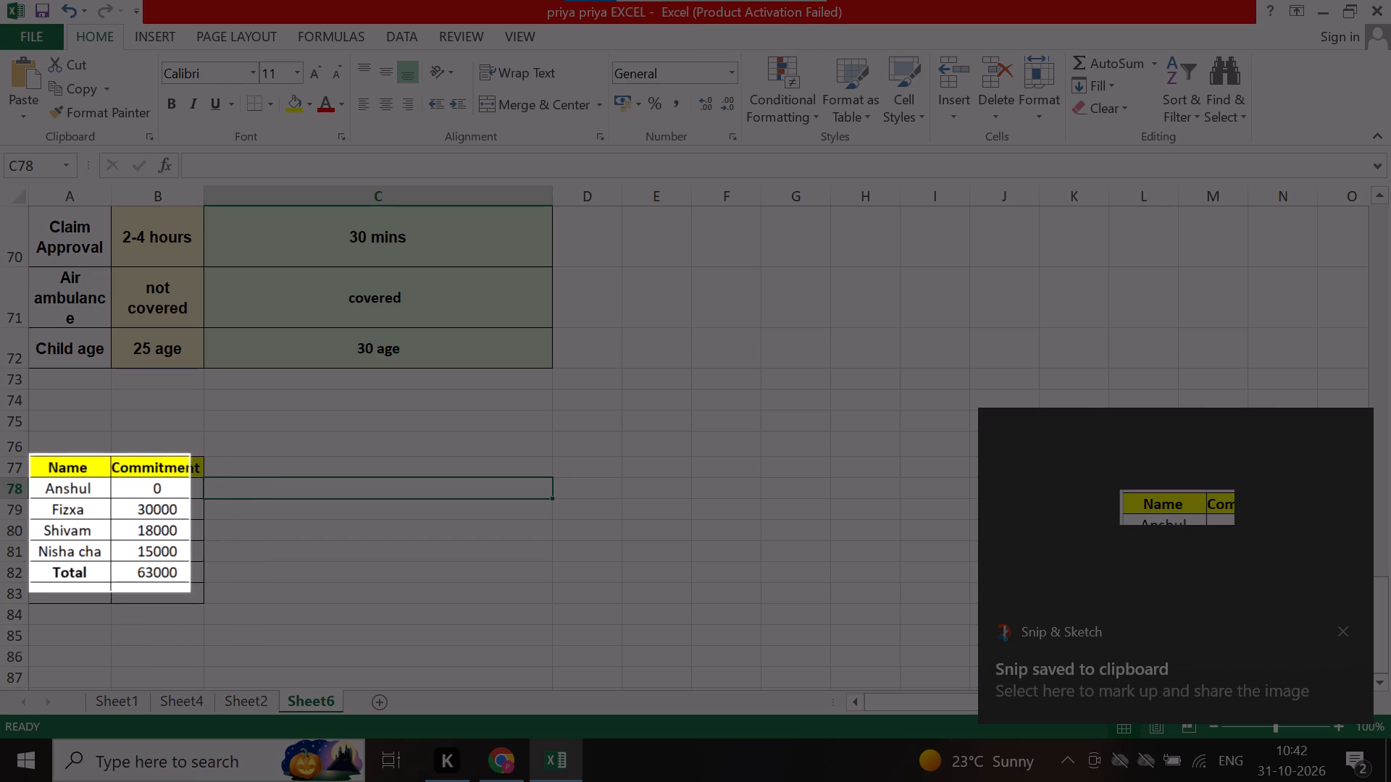
left_click_drag(193, 590, 201, 589)
left_click(291, 566)
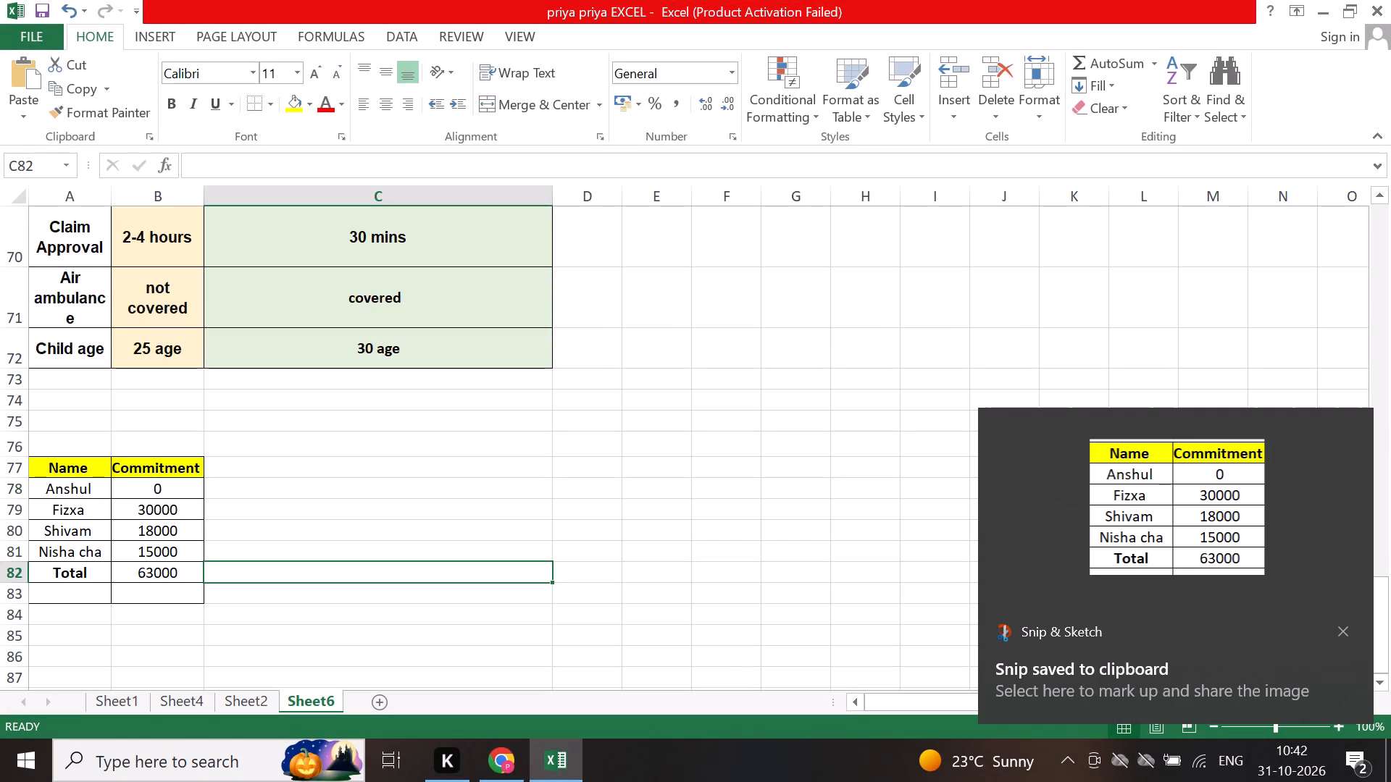
Change the font of the Commitment table, from its header row through the Total row, to Calibri Light.
left_click(80, 470)
key("shift+Right")
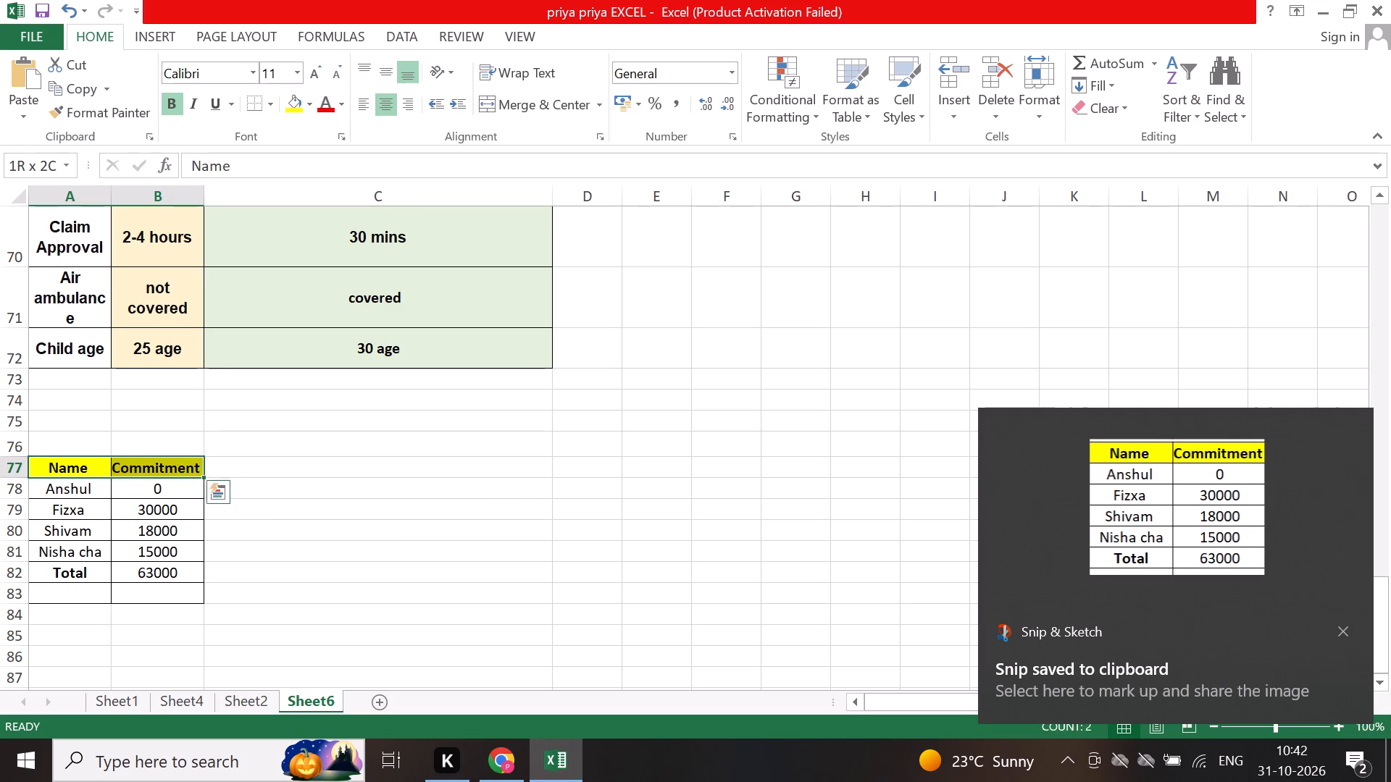
key("shift+Down")
key("shift+Down")
key("shift+Down")
key("shift+Down")
key("shift+Down")
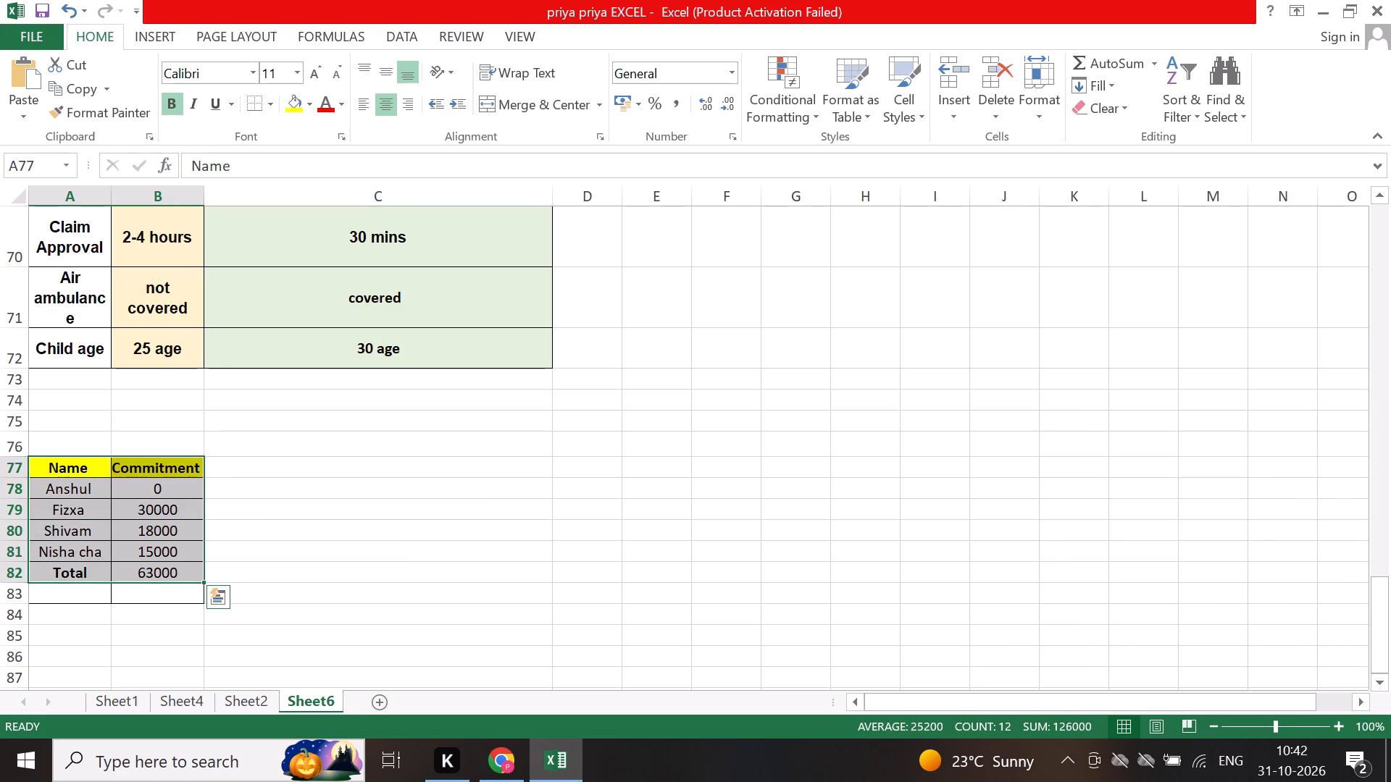
left_click(250, 79)
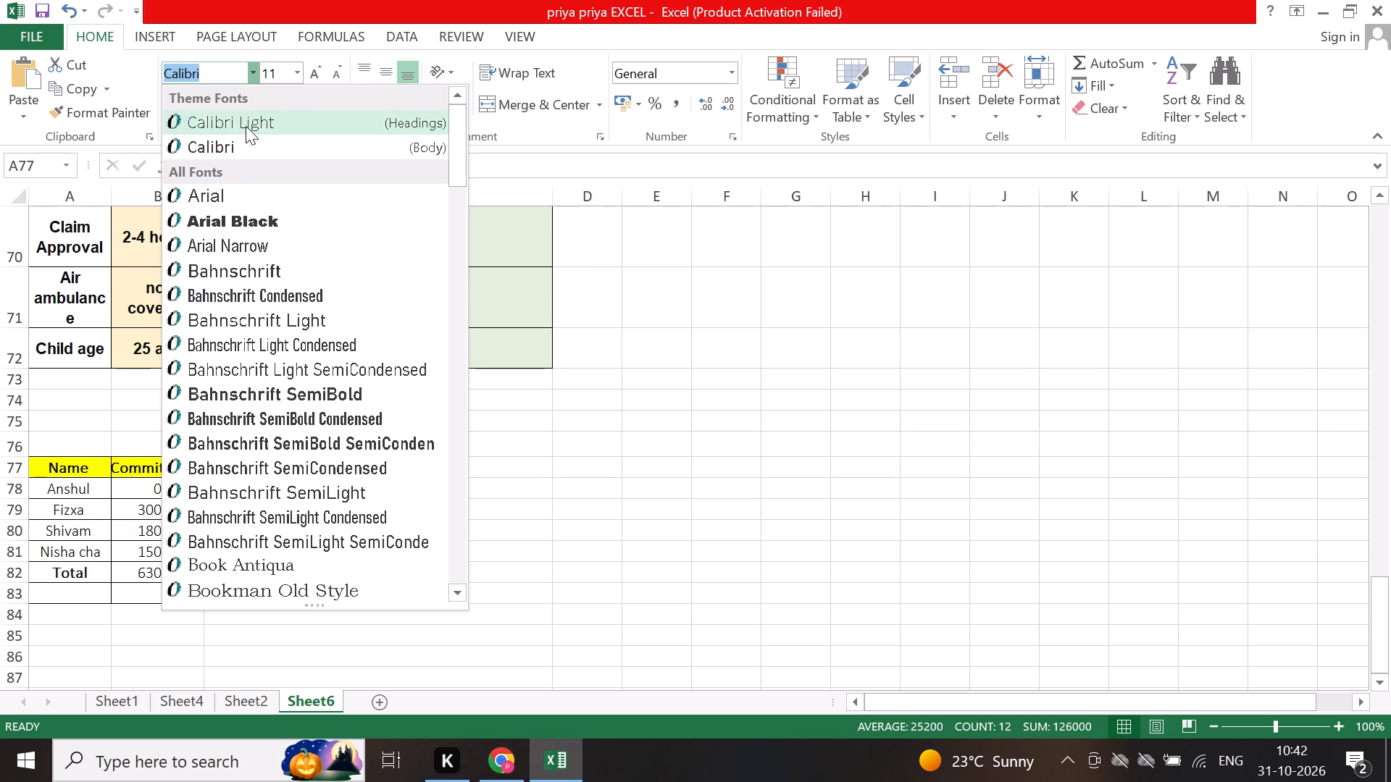
left_click(246, 126)
left_click(448, 504)
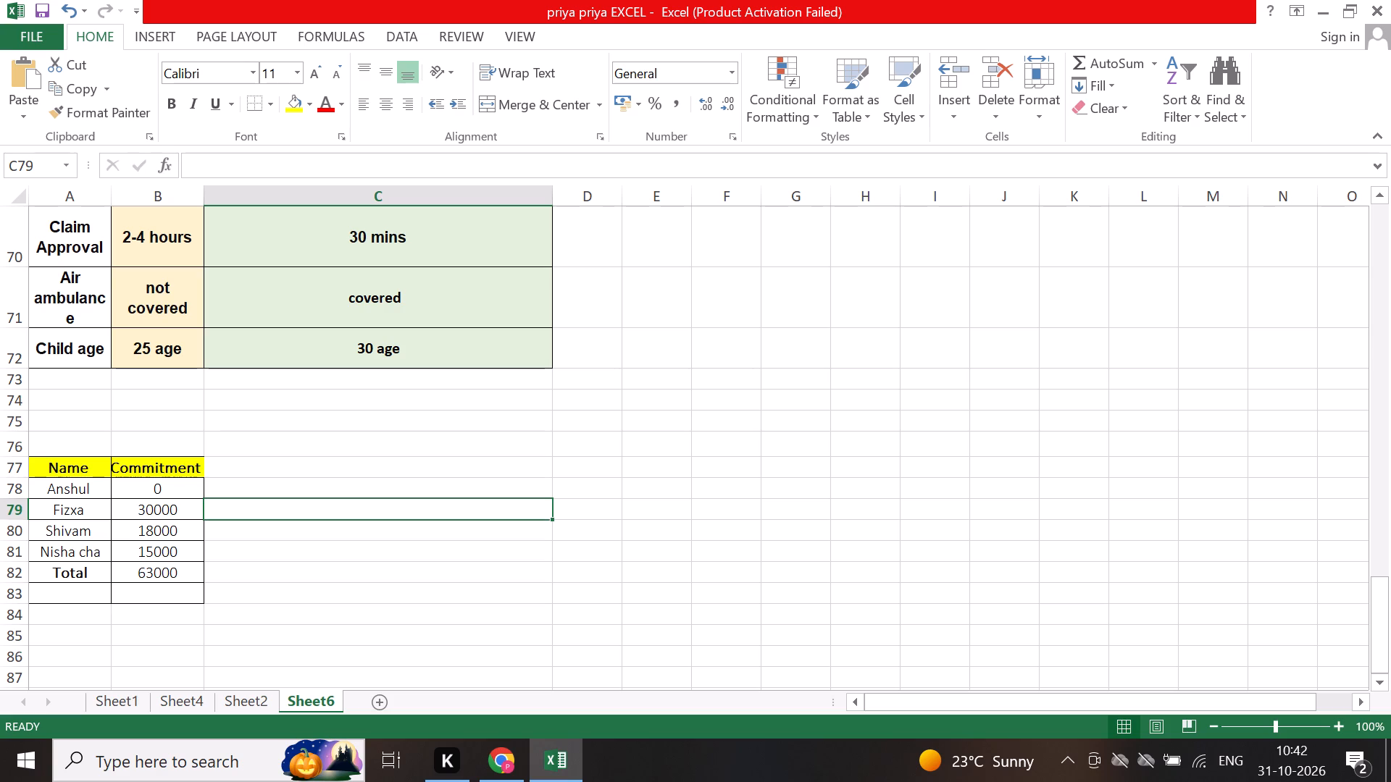
left_click(448, 504)
left_click(325, 568)
Make the total amount beside the Total label in row 82 bold.
left_click(148, 580)
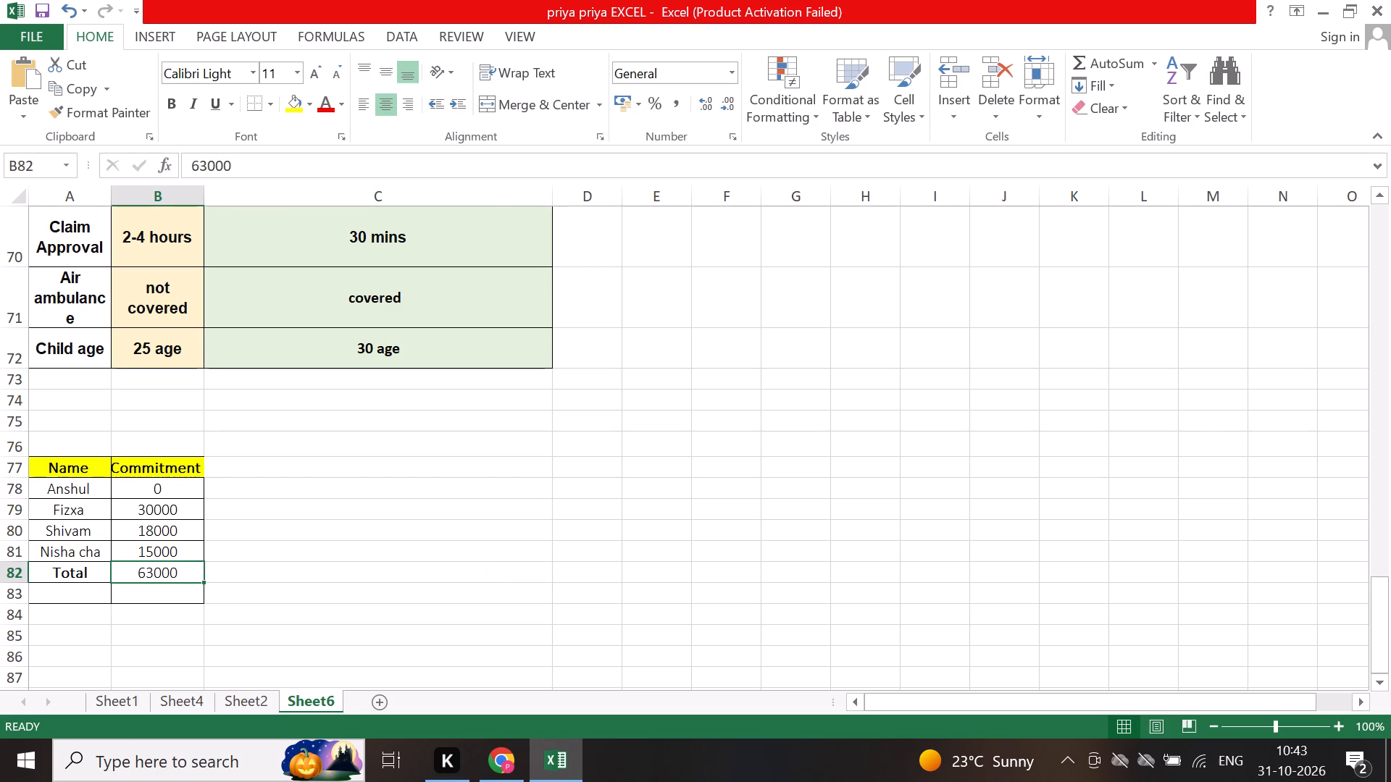
key("ctrl+b")
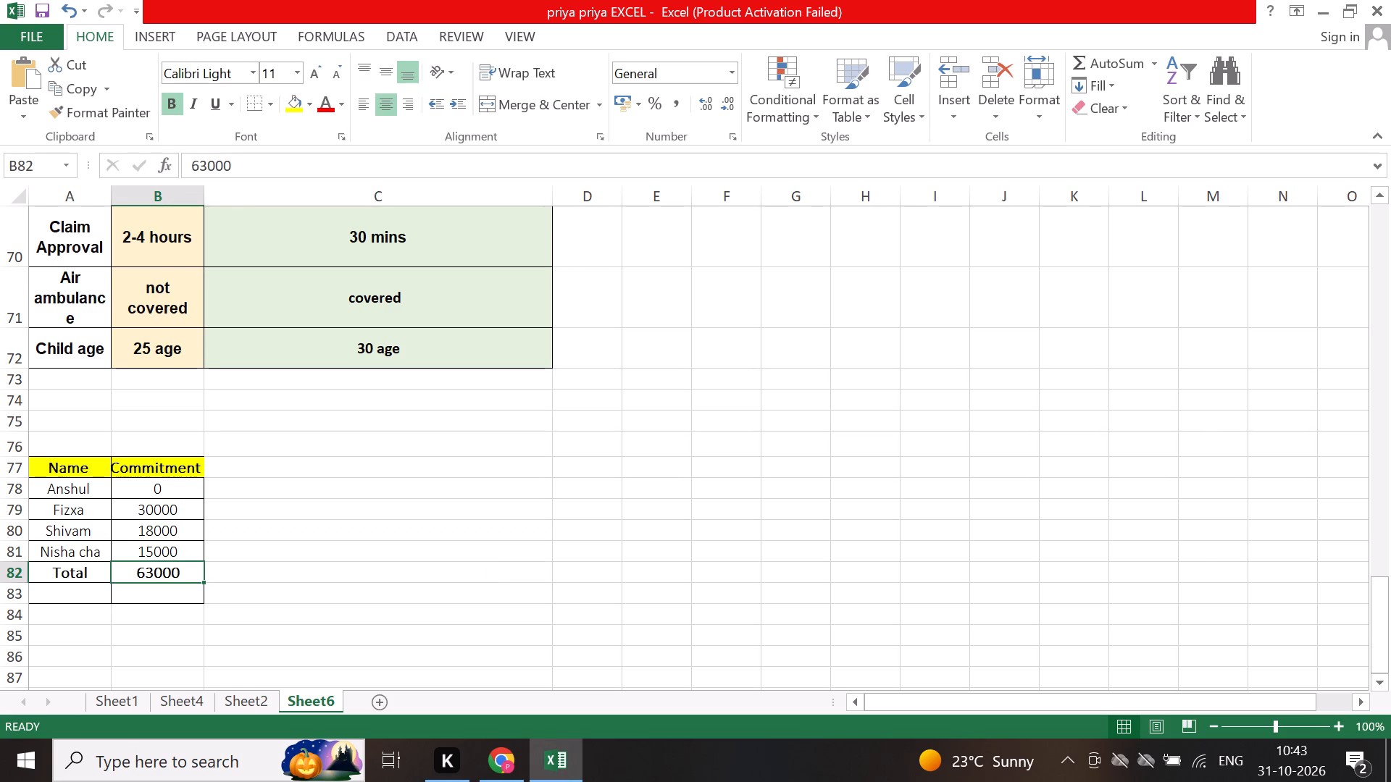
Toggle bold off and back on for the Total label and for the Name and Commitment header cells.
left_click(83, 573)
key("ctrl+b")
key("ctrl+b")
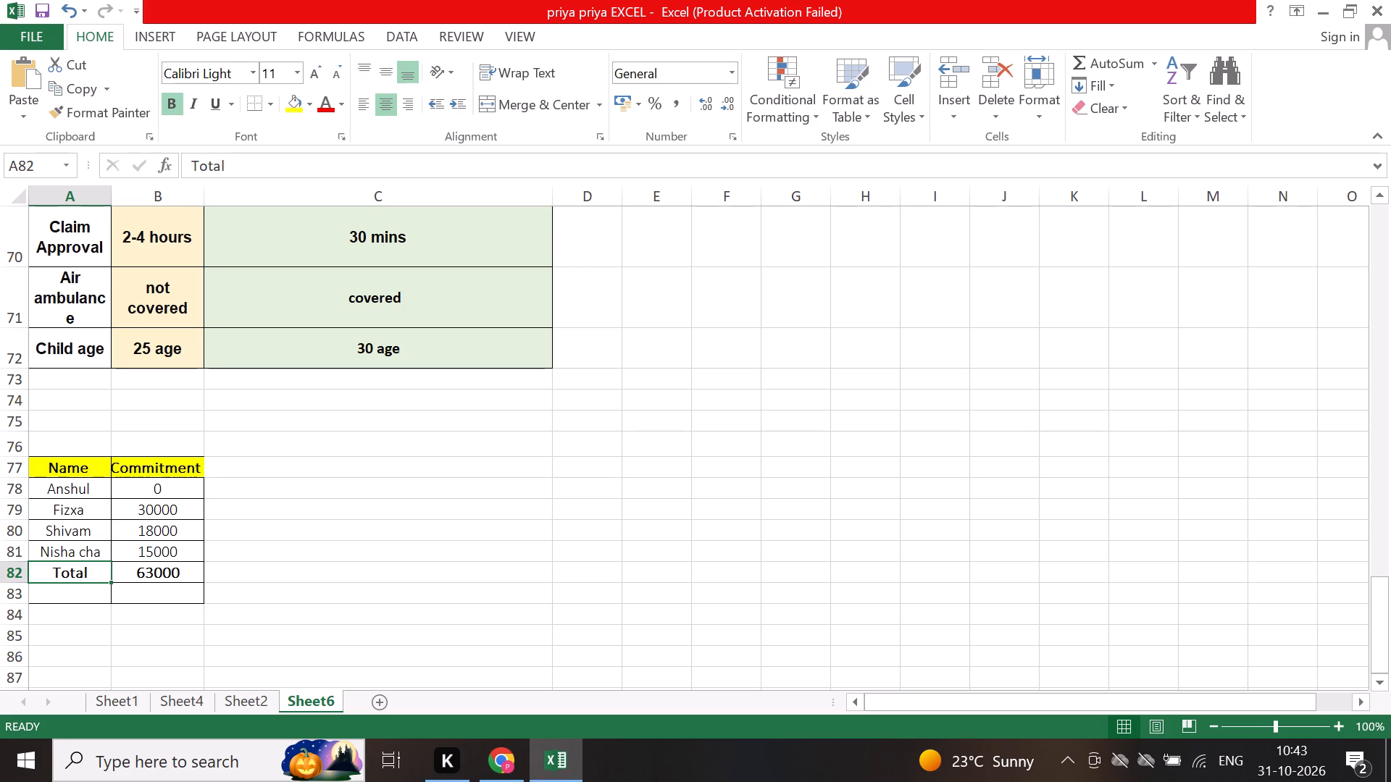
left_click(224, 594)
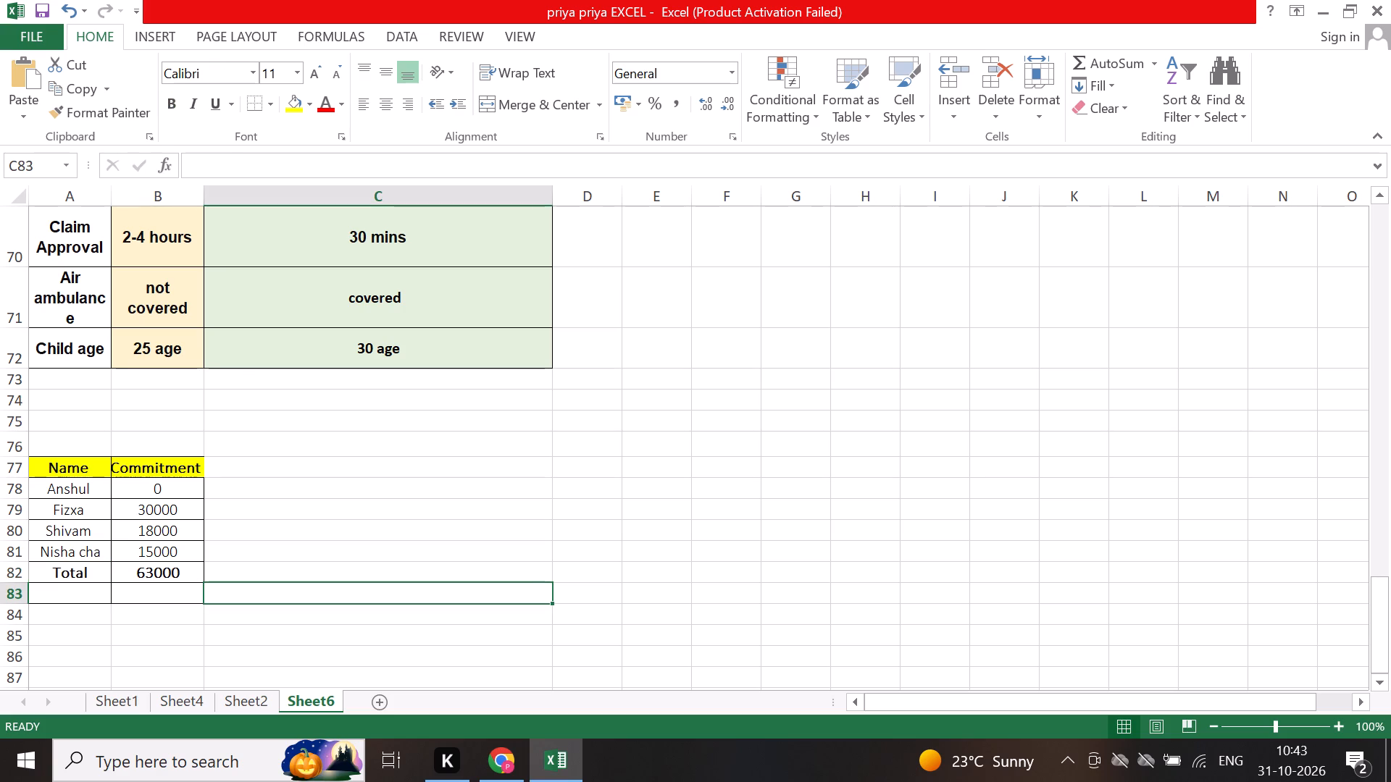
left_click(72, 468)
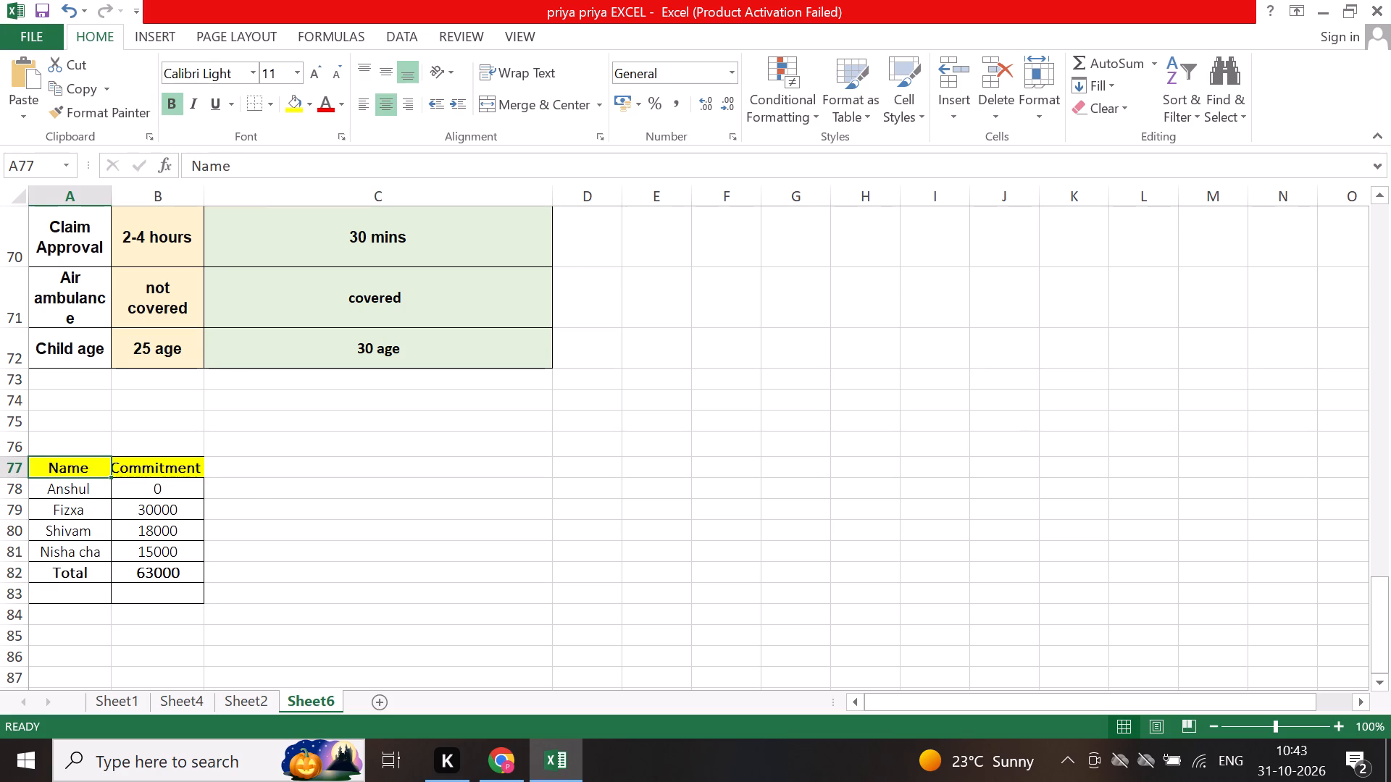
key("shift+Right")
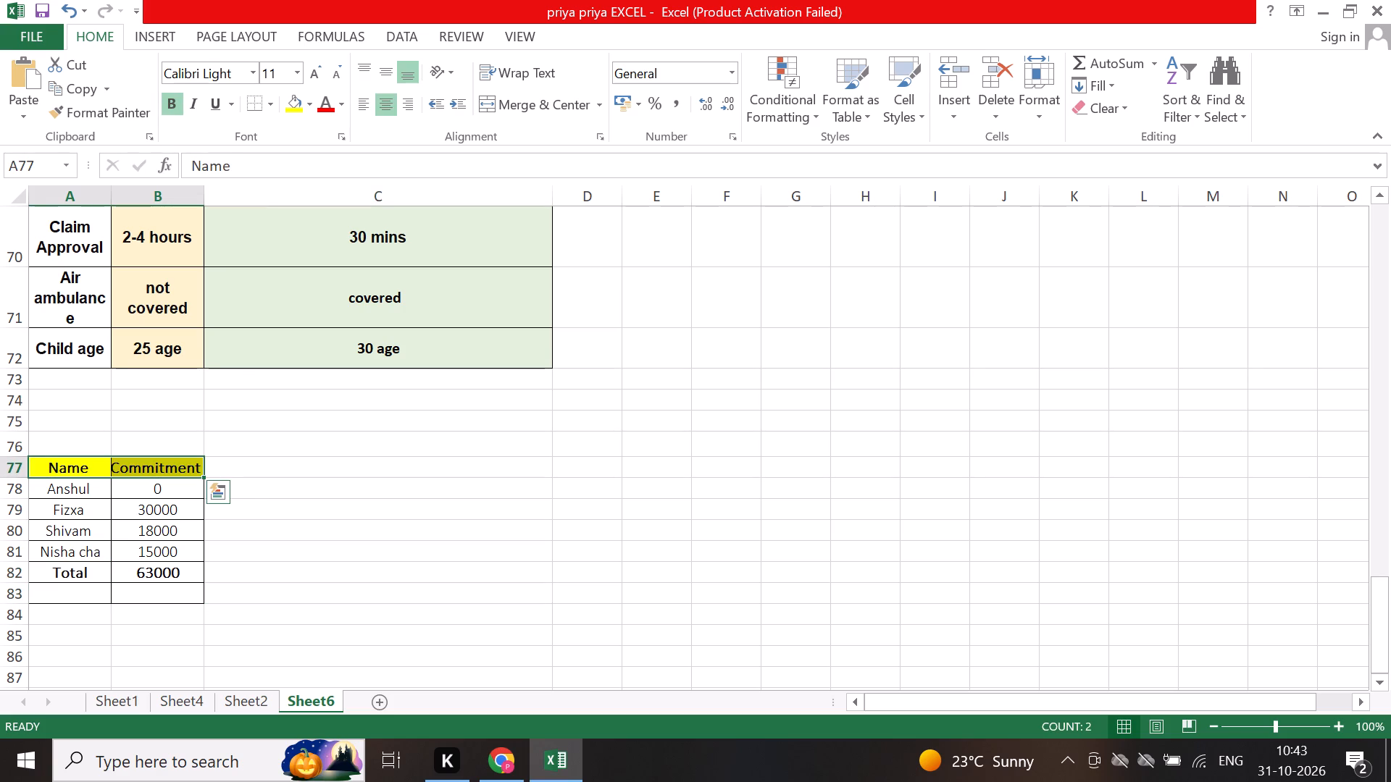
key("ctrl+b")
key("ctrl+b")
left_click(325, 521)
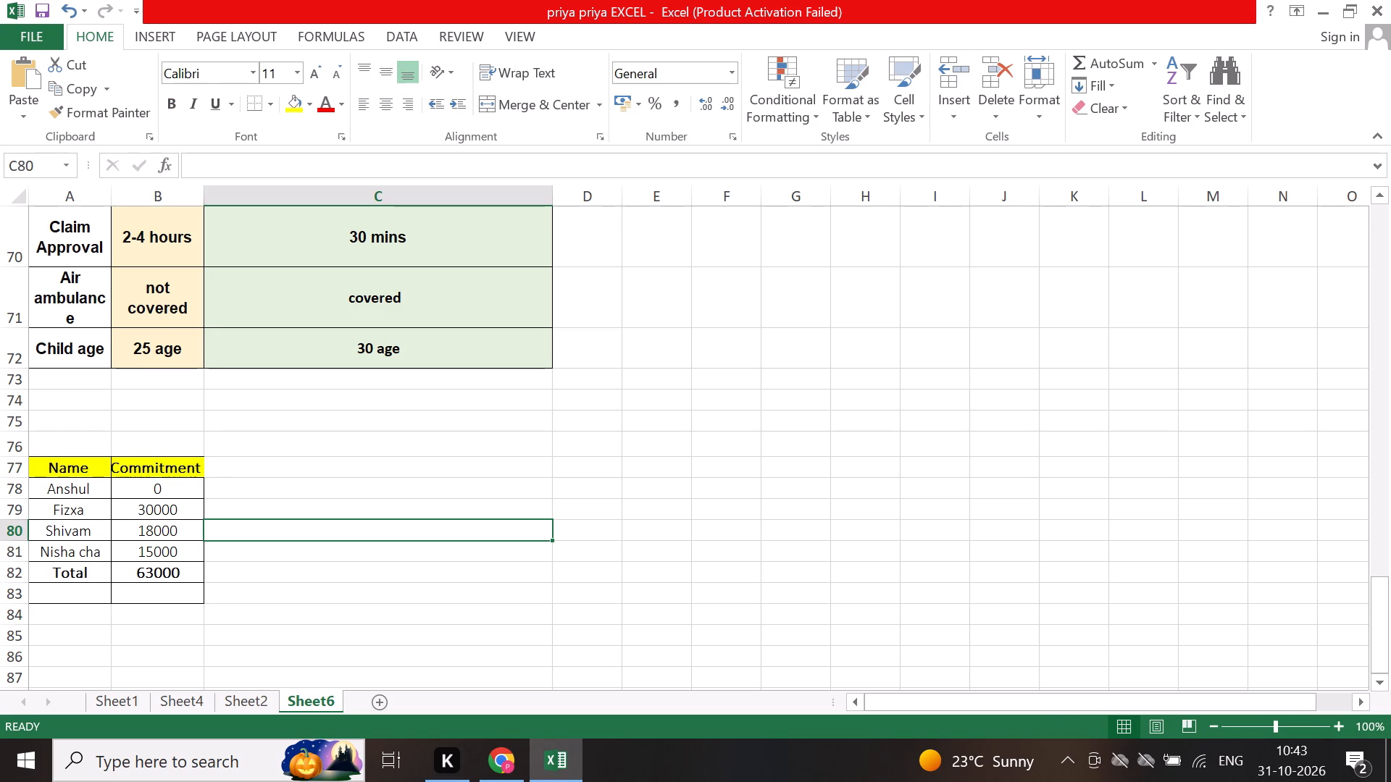
Open the font size choices for the Commitment table range A76:B83.
left_click(53, 445)
key("shift+Right")
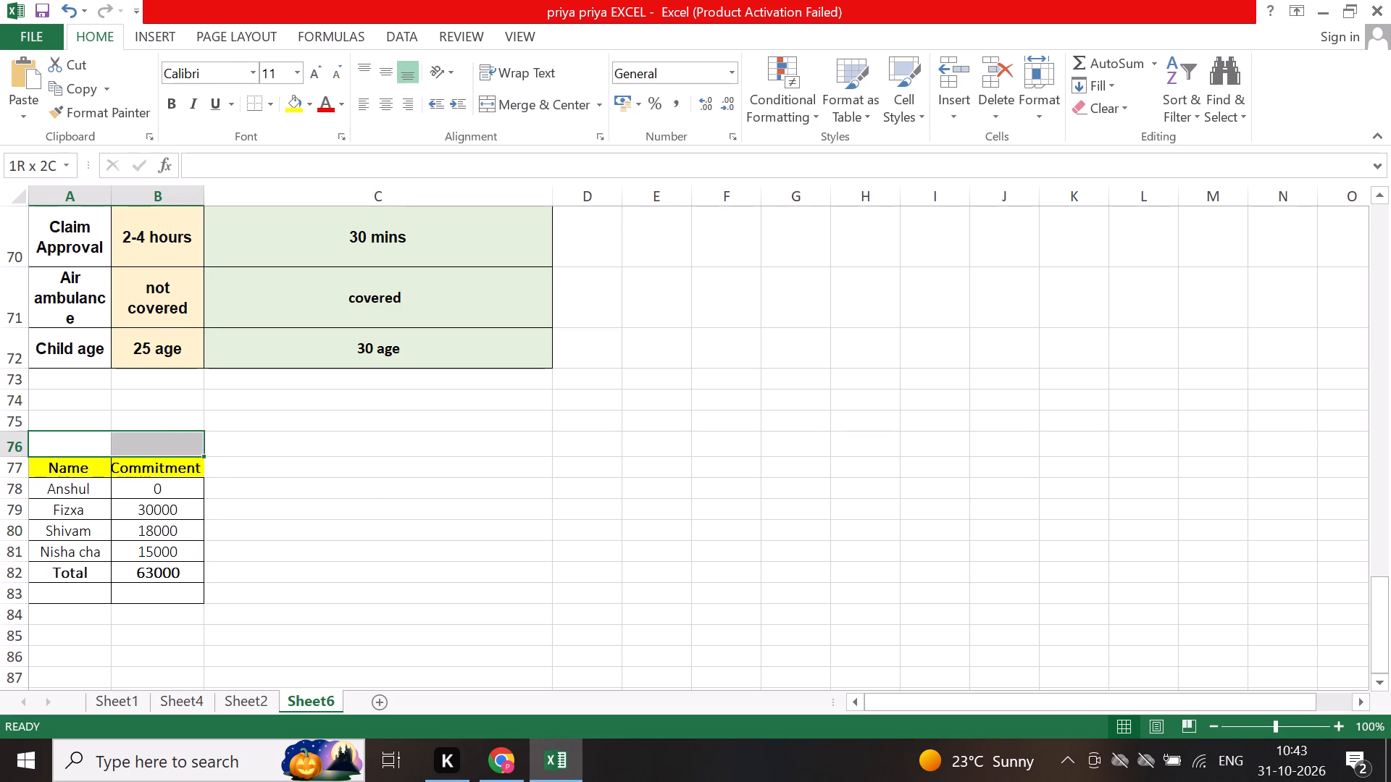
key("shift+Down")
key("shift+Down")
key("shift+Down")
key("shift+Down")
key("shift+Down")
key("shift+Down")
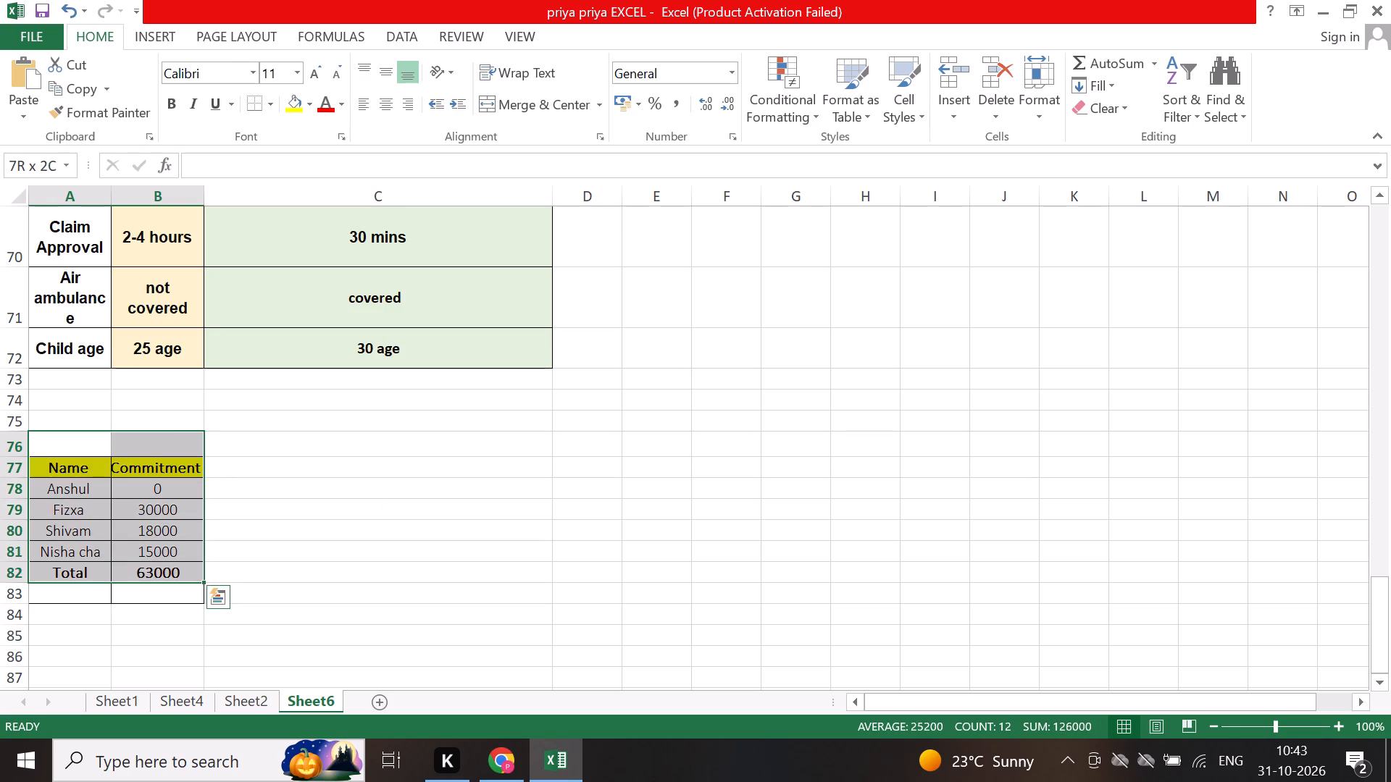
key("shift+Down")
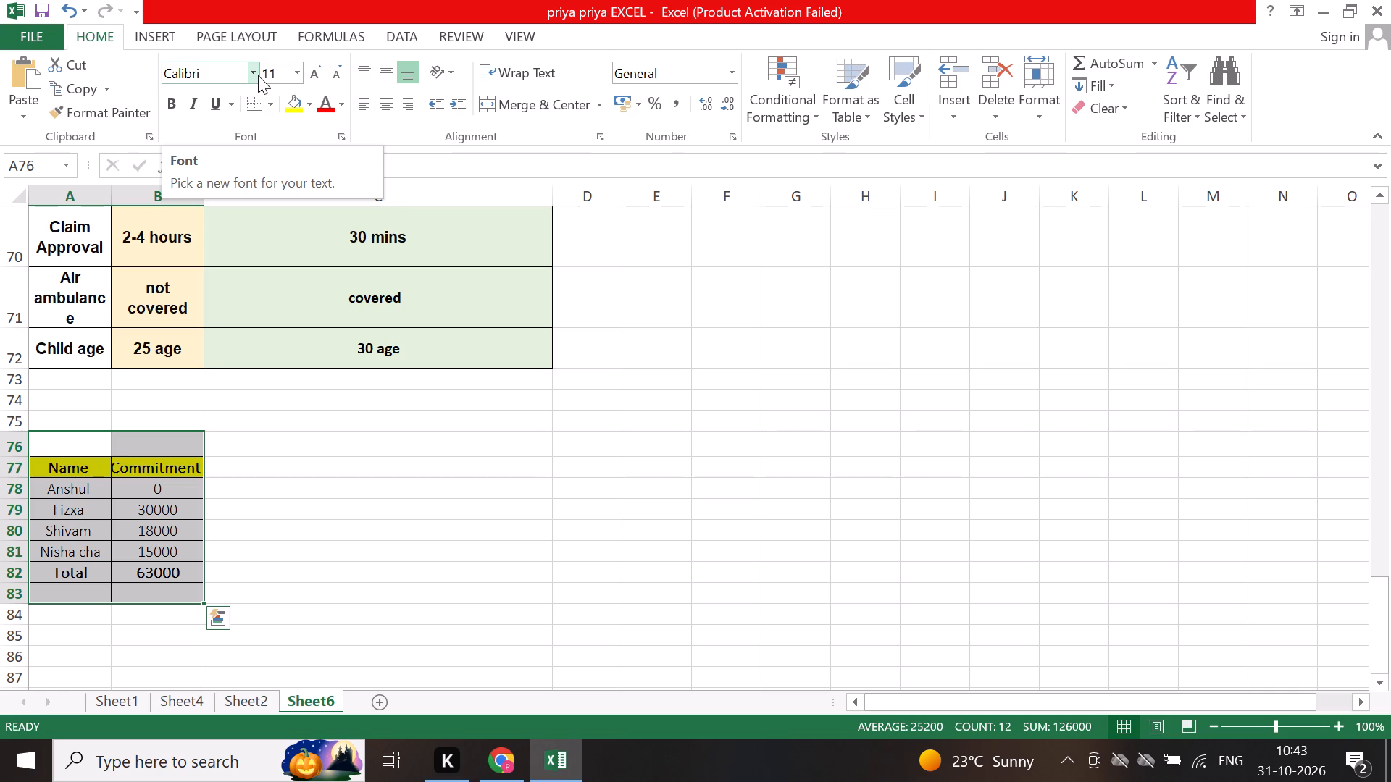
left_click(300, 80)
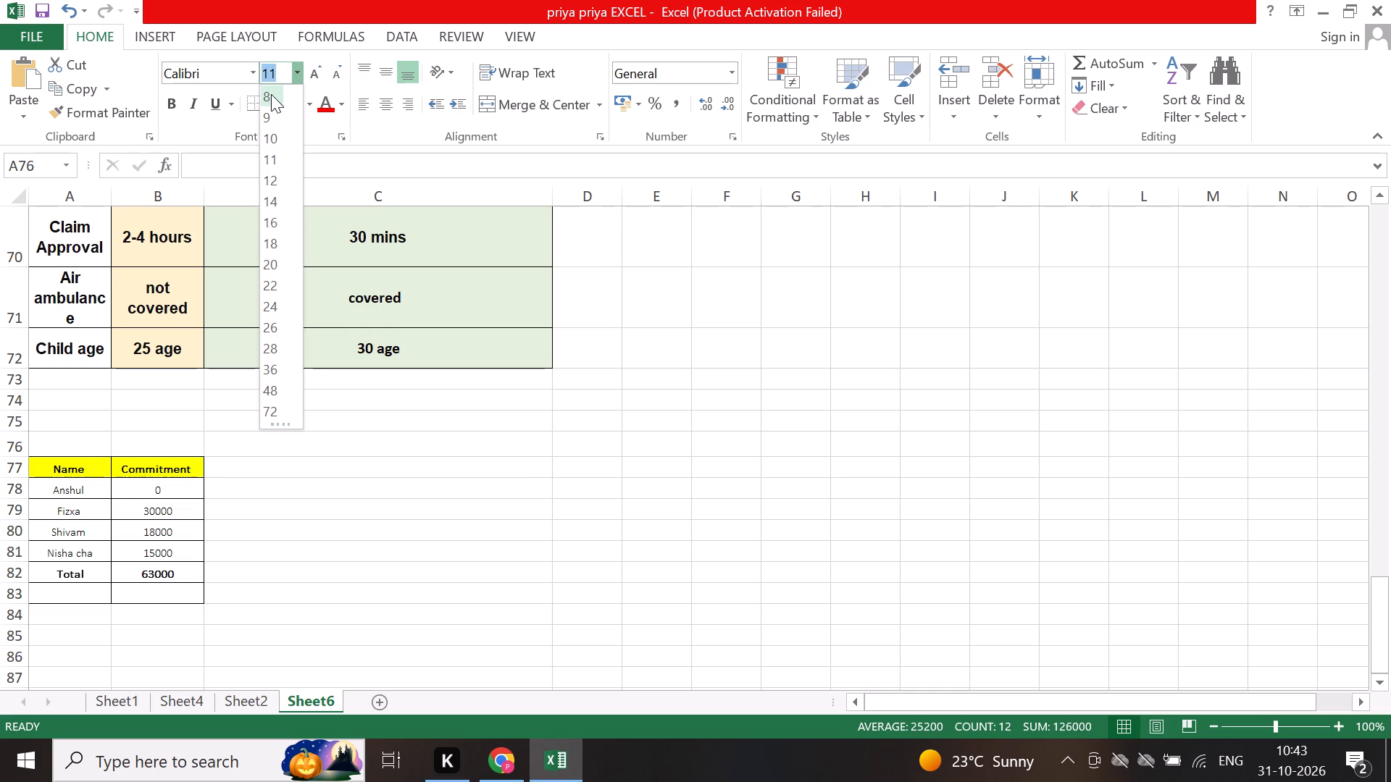
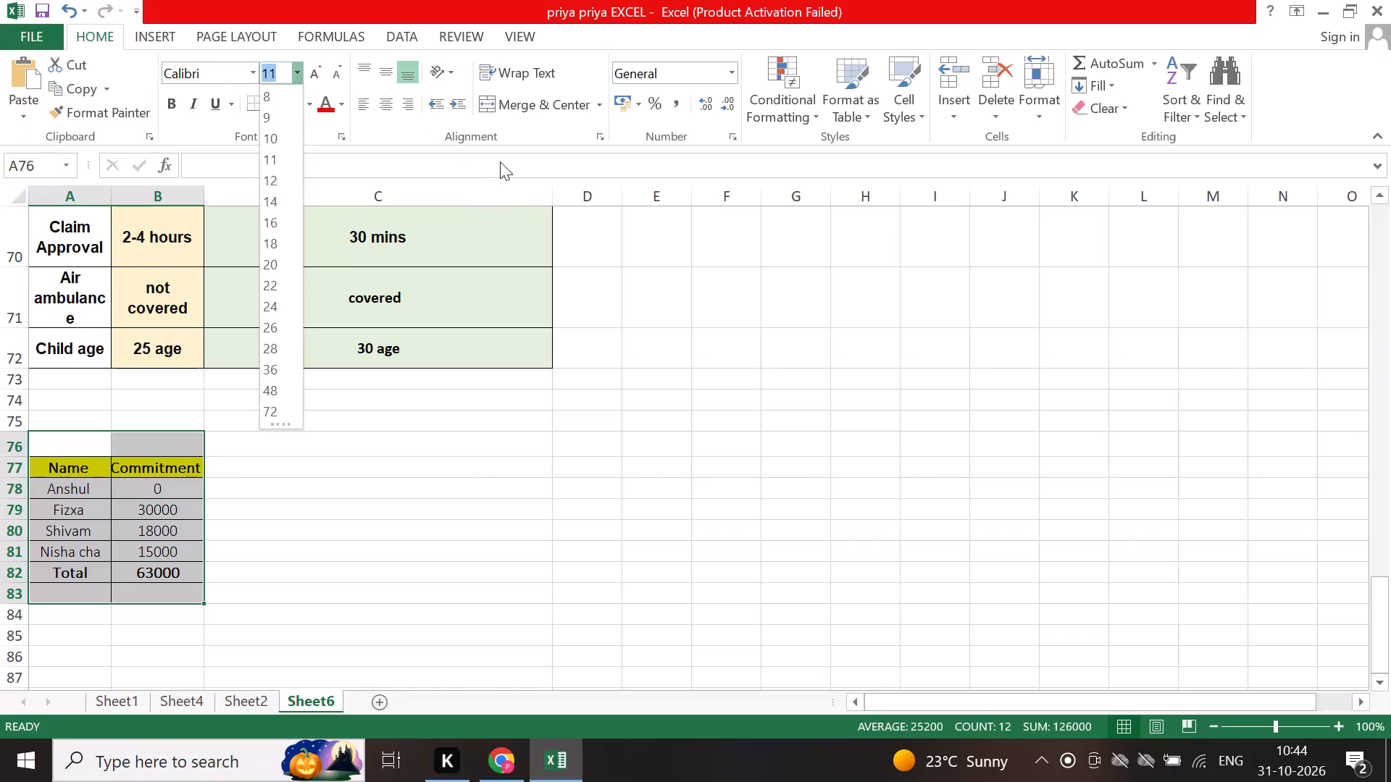
Set the font size of the Commitment table range A76:B83 to 8.
left_click(273, 92)
left_click(292, 665)
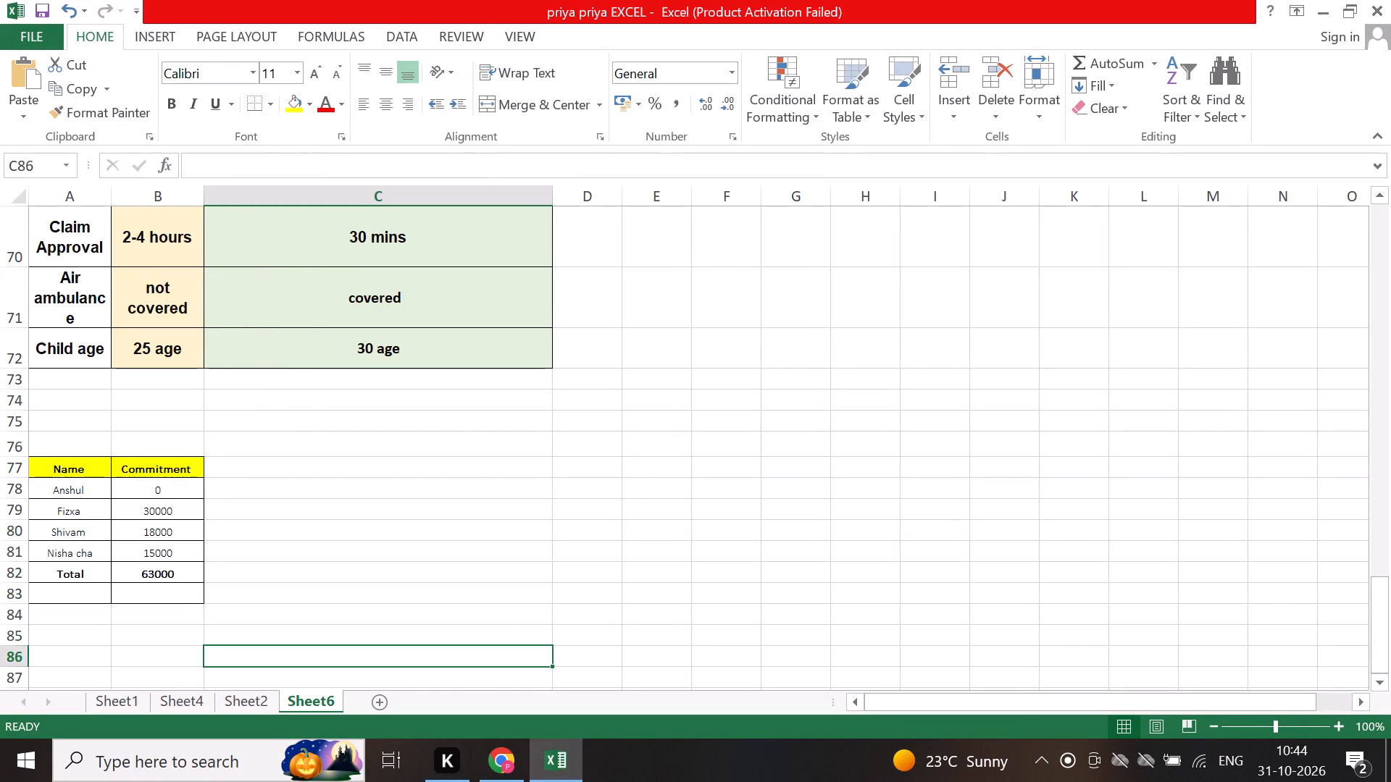
Capture a rectangular screen snip of the Commitment table, from the Name and Commitment header row through the Total row.
key("shift+super+s")
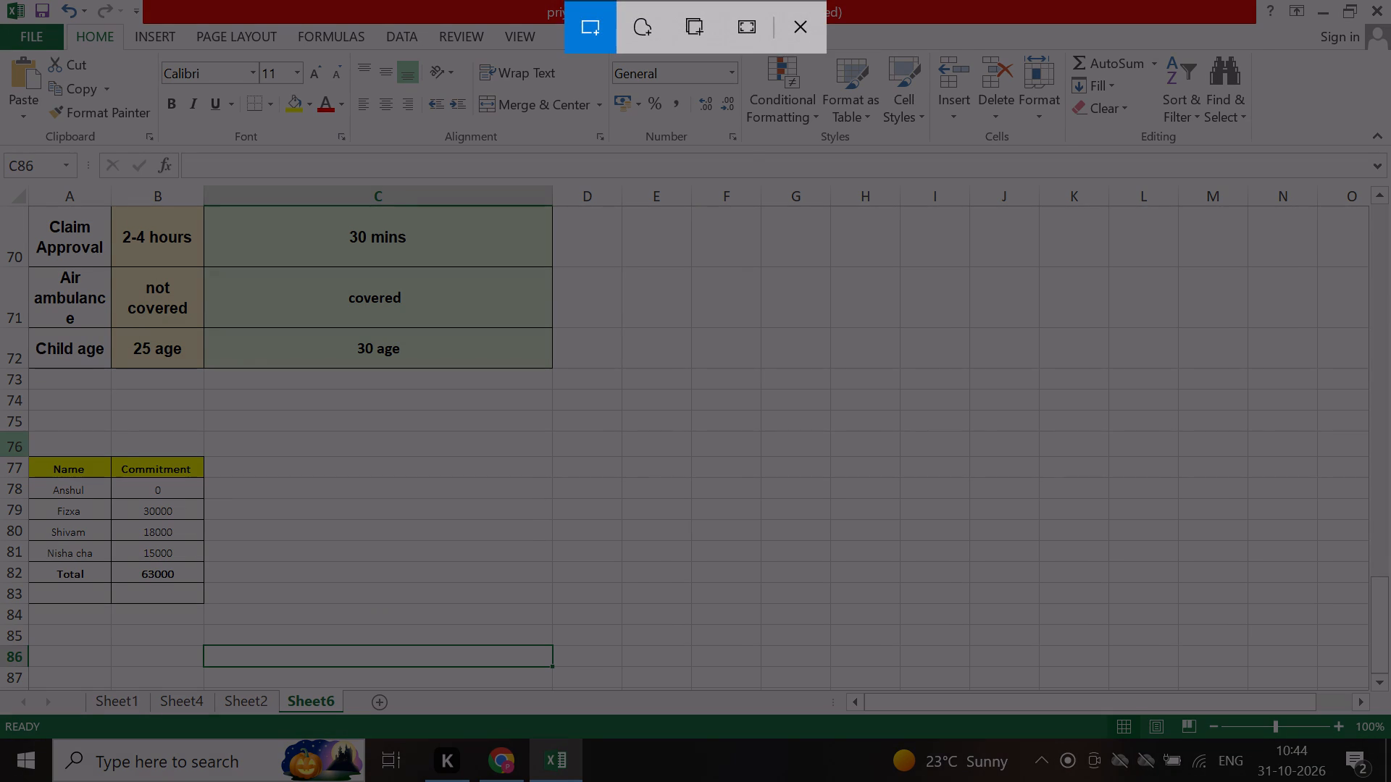
left_click_drag(28, 454, 145, 545)
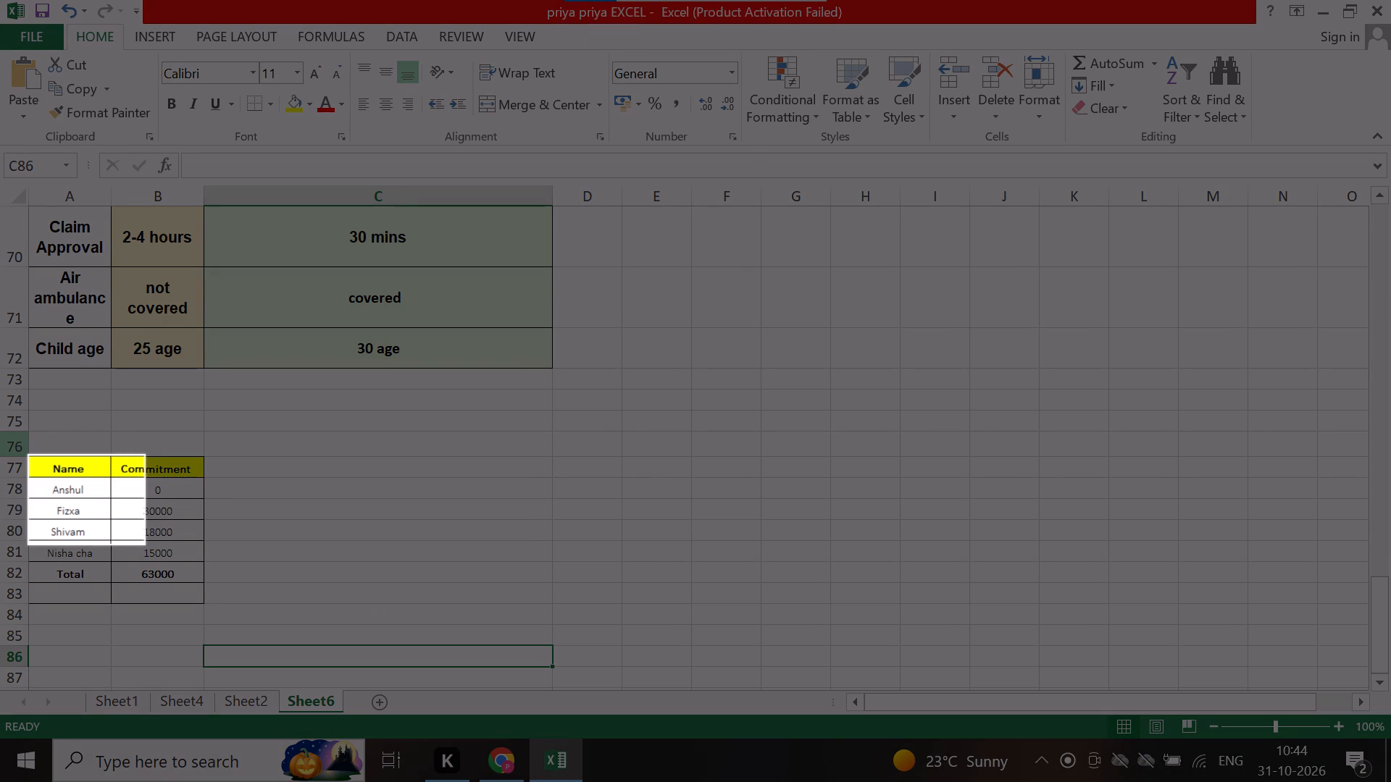
left_click_drag(145, 545, 196, 564)
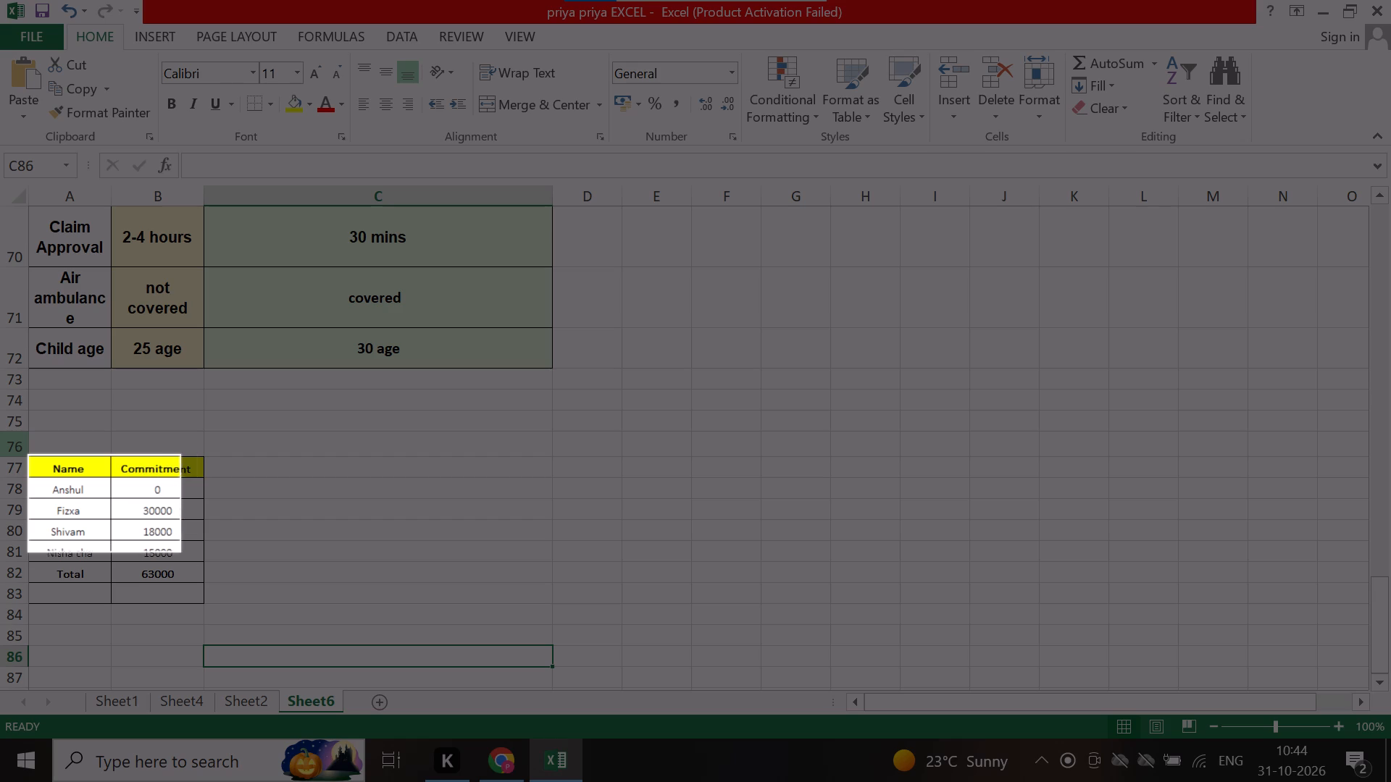
left_click_drag(196, 564, 201, 582)
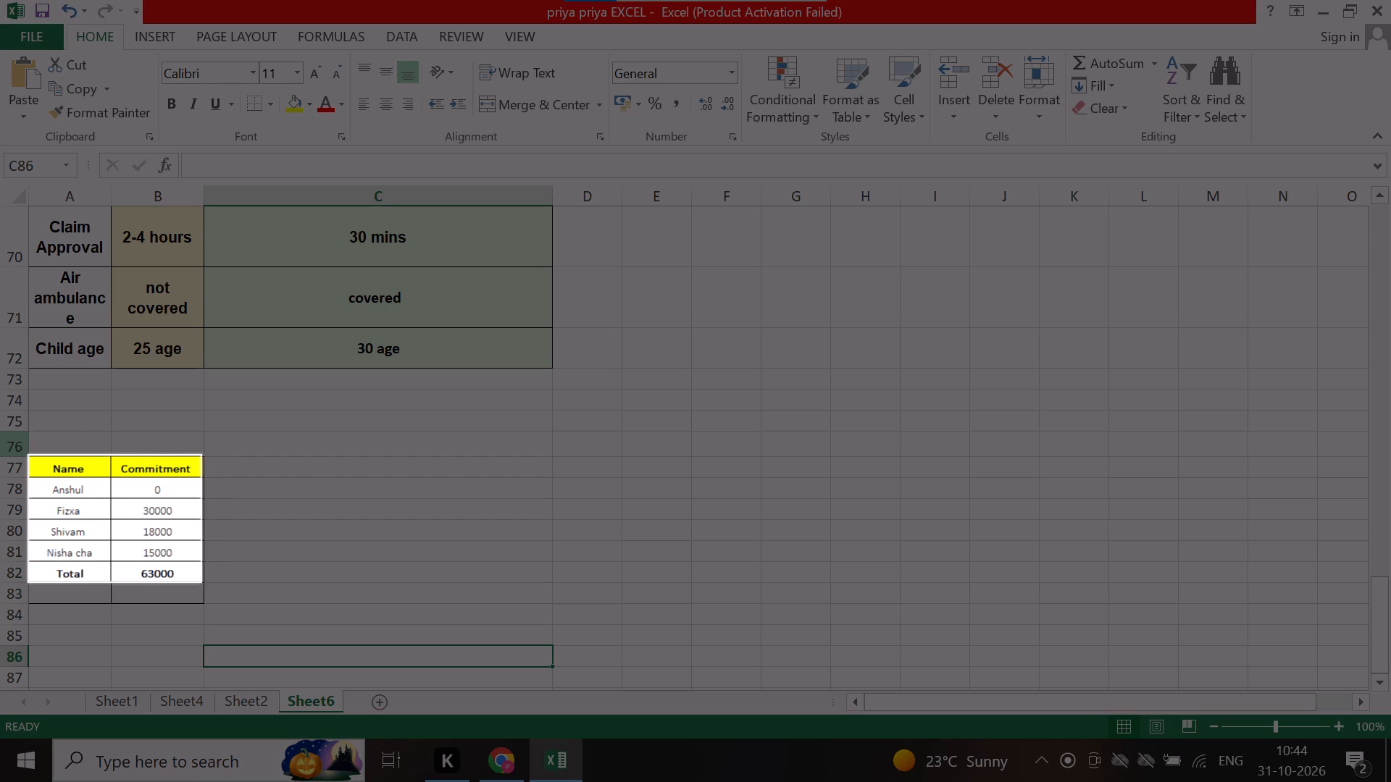
left_click_drag(201, 582, 199, 581)
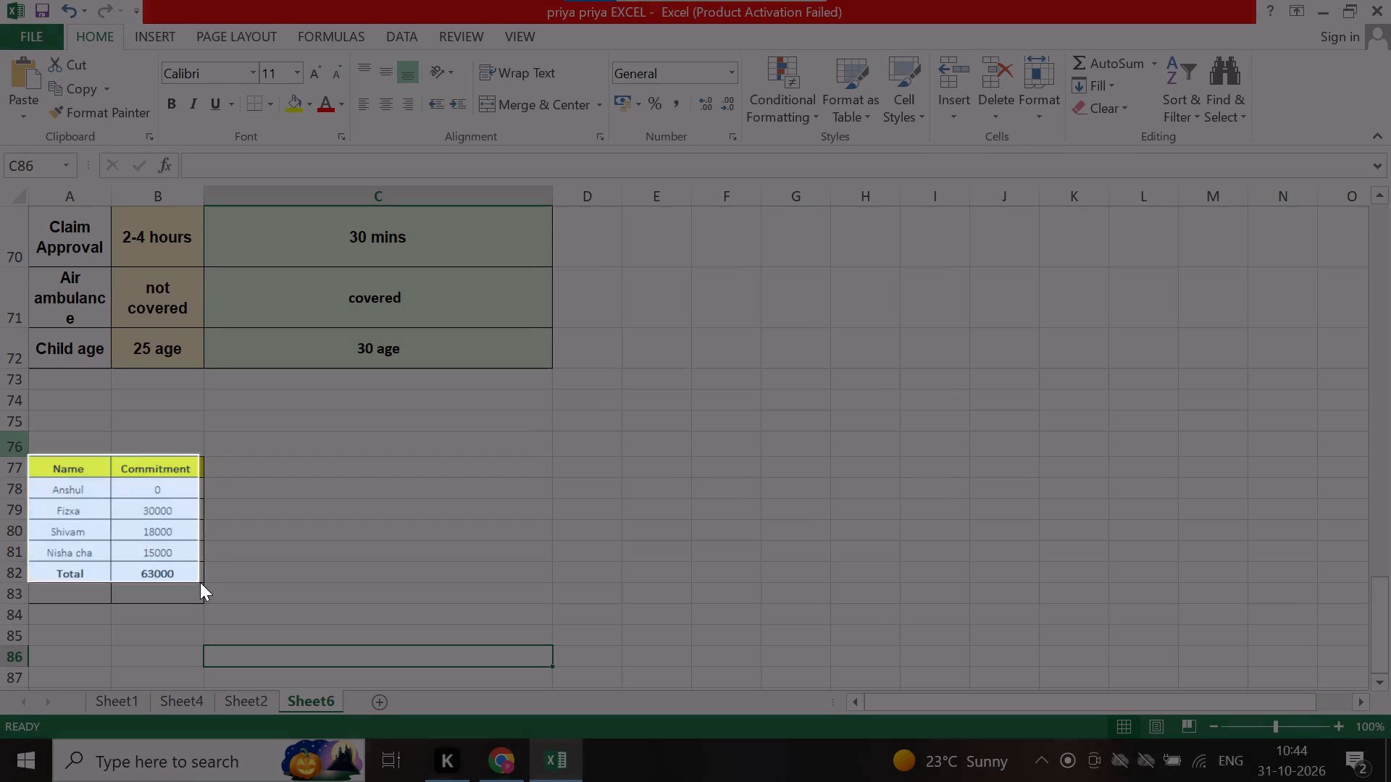
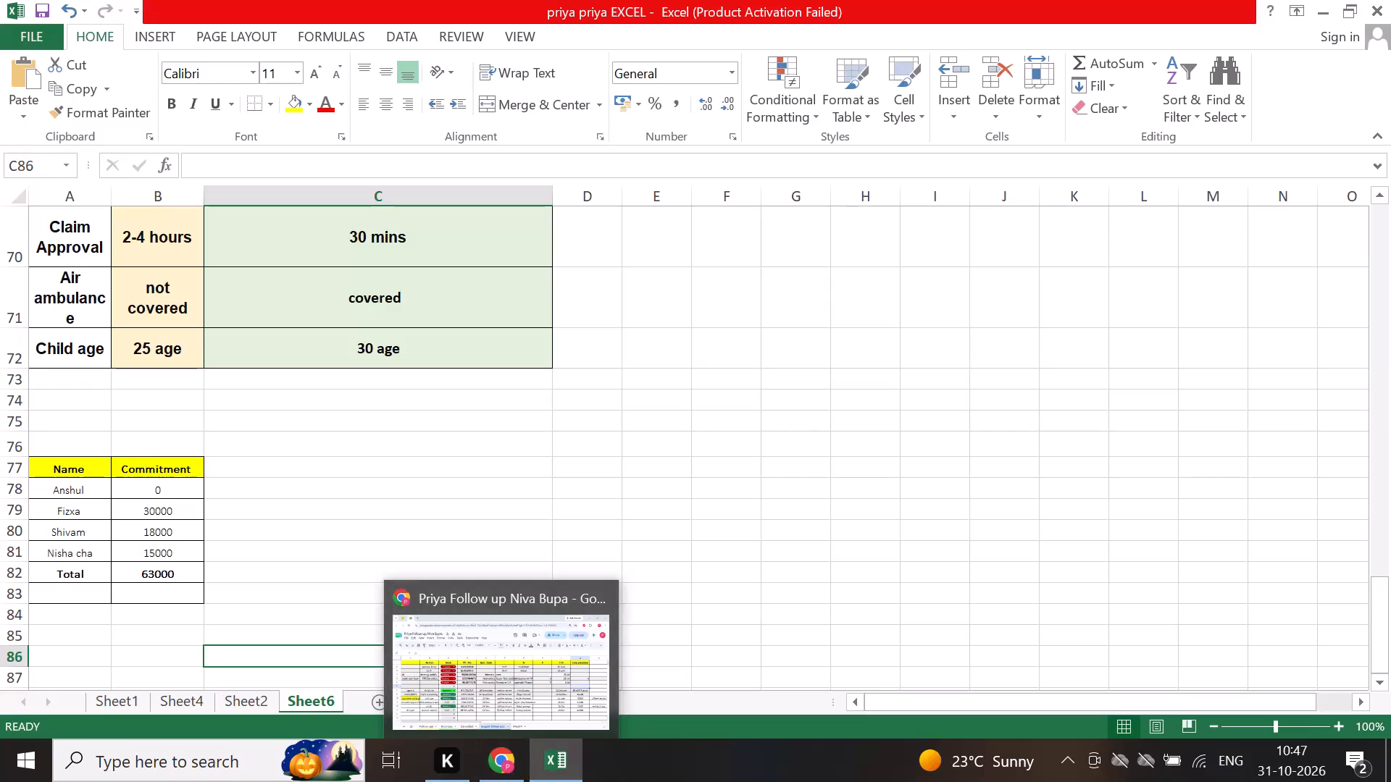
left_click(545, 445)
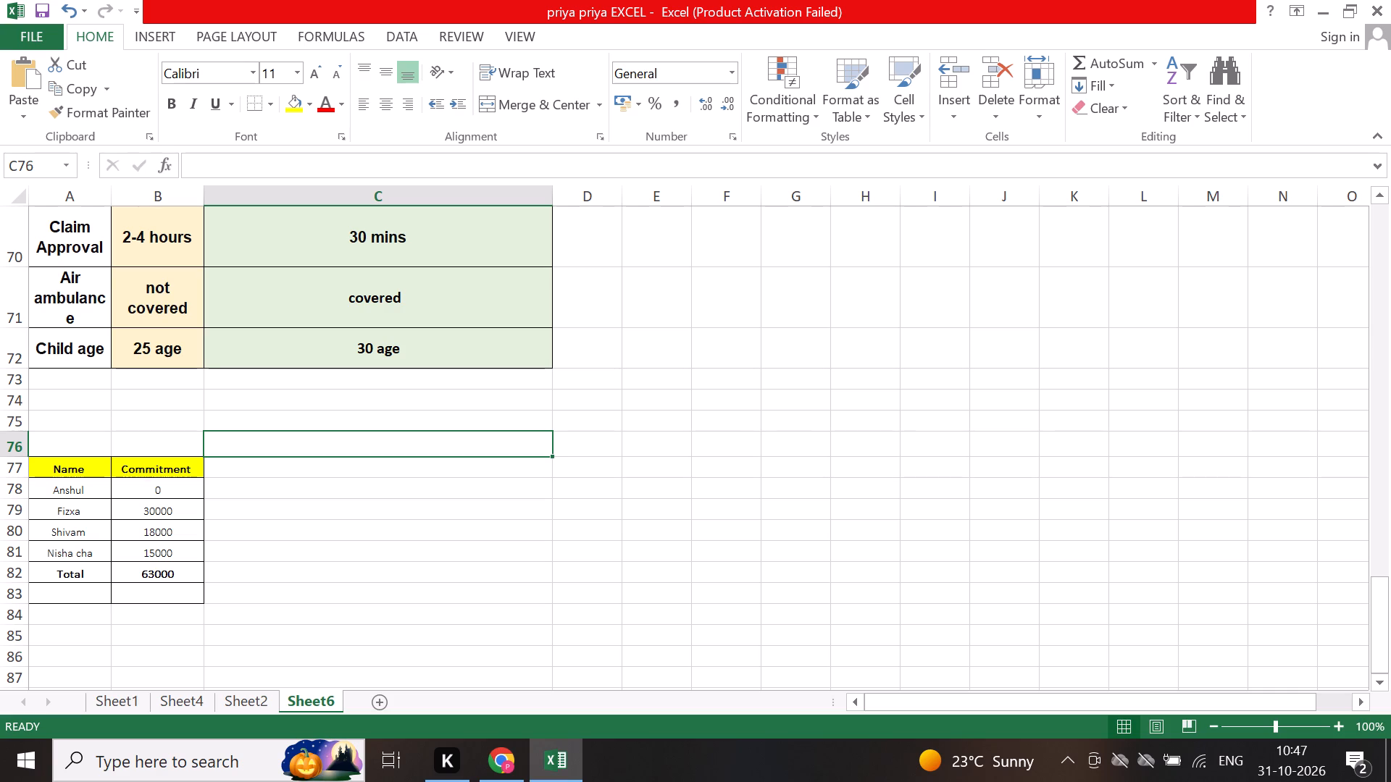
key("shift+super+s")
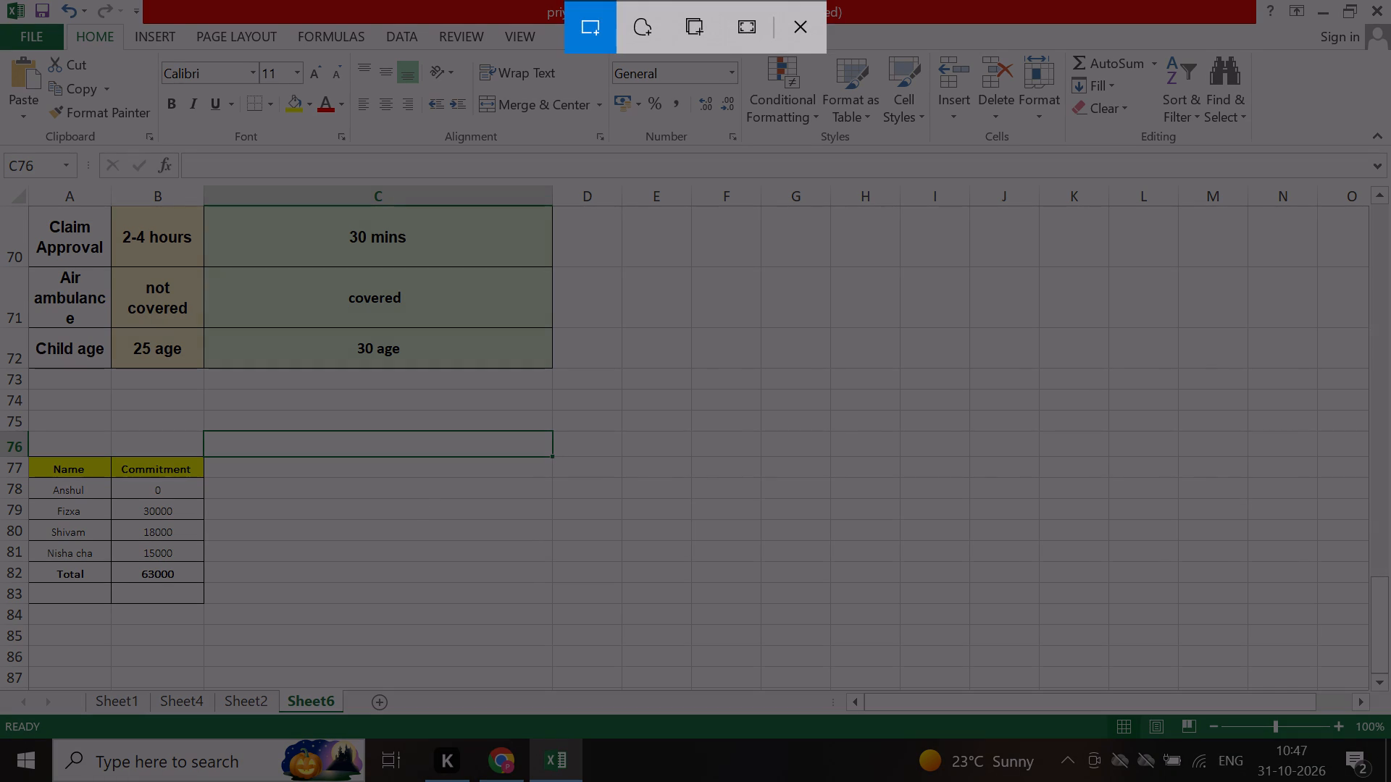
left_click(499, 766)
Switch to Google Chrome and bring up the "Priya Follow up Niva Bupa" spreadsheet on its "august follow ups" sheet.
left_click(499, 766)
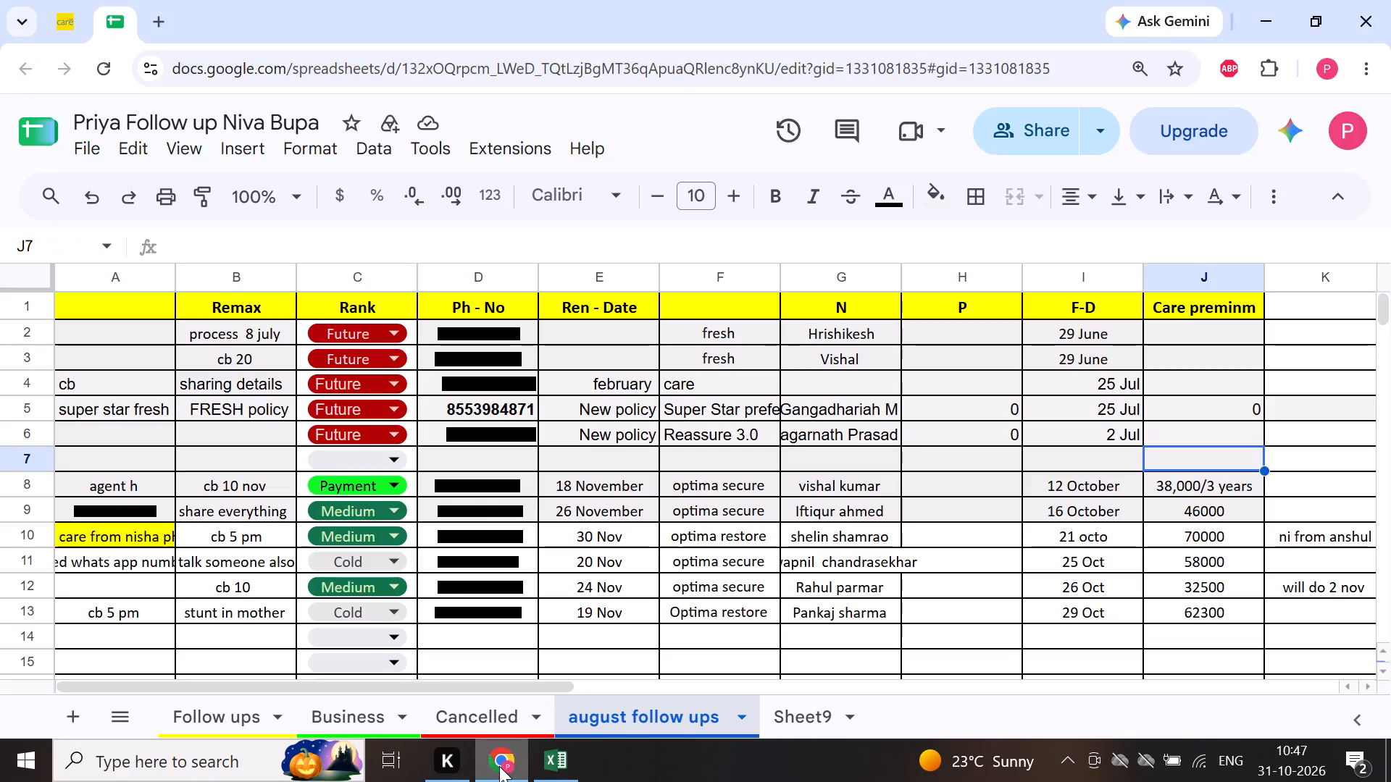
left_click(64, 19)
left_click(112, 20)
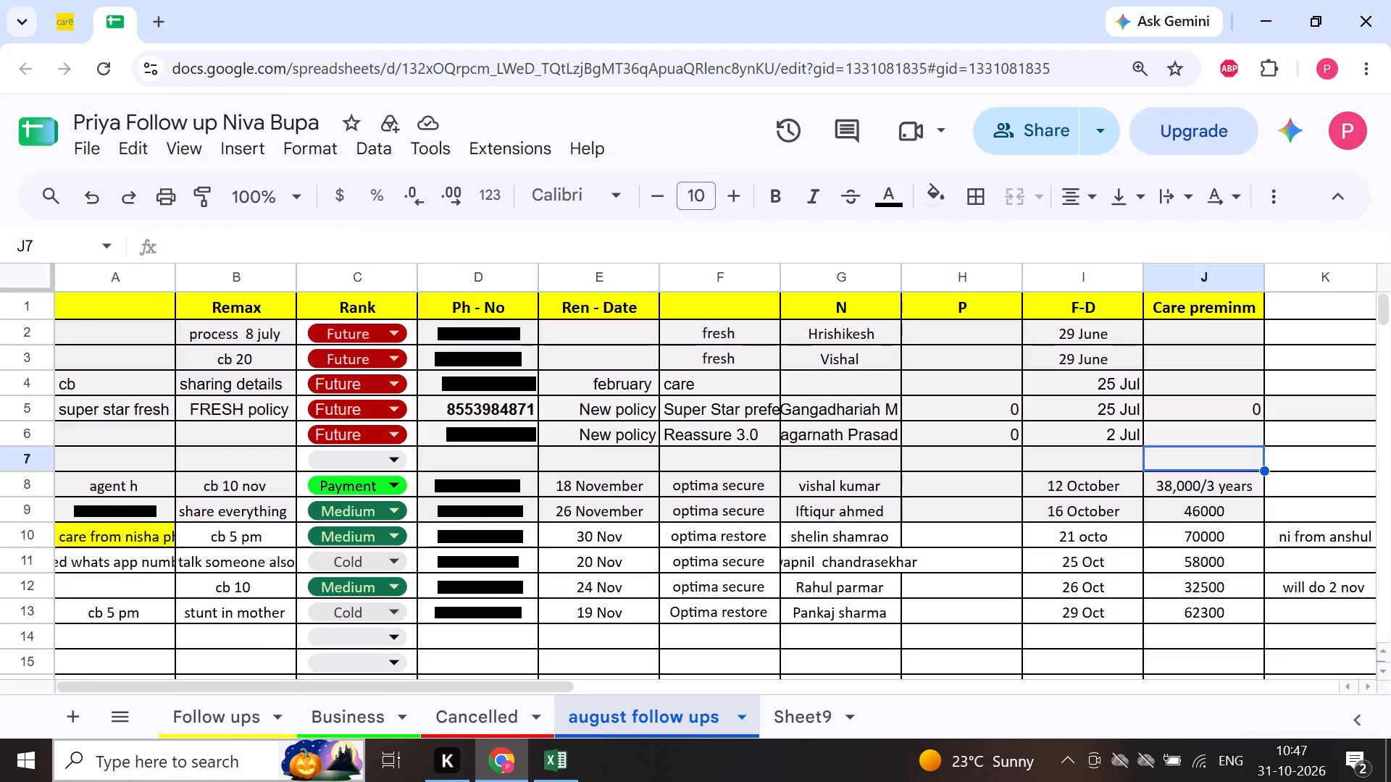
Switch back to Excel and capture a new rectangular screen snip of the Commitment table, from the Name and Commitment header through the Total row.
left_click(496, 762)
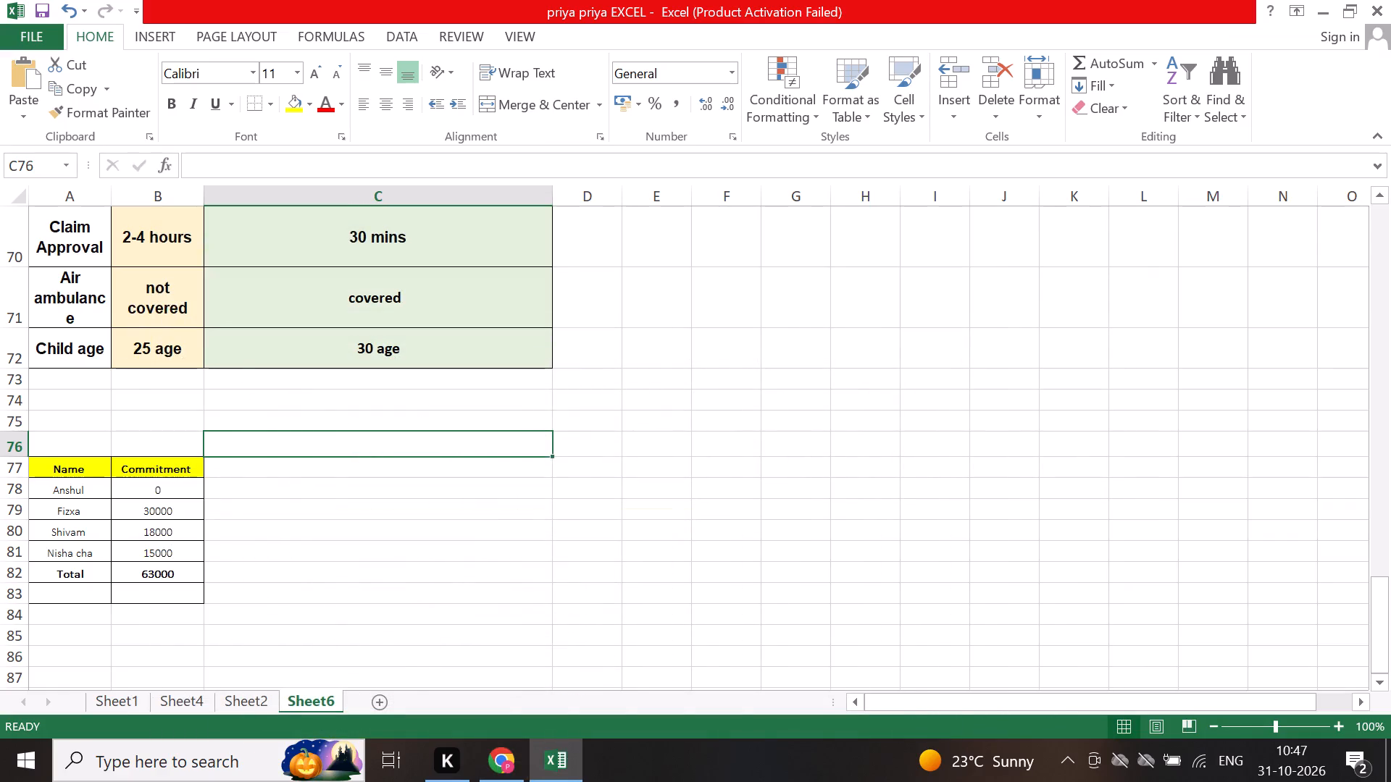
key("shift+super+s")
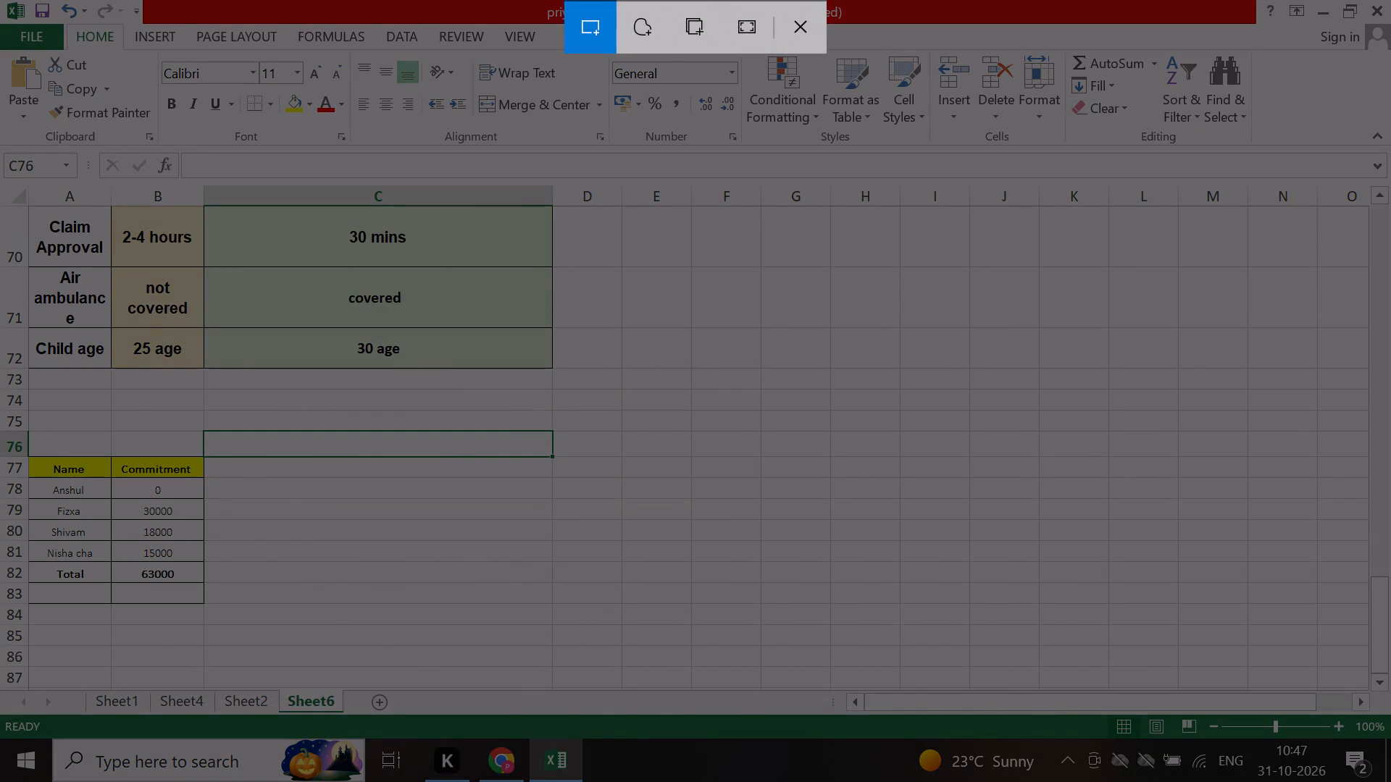
left_click_drag(30, 456, 202, 581)
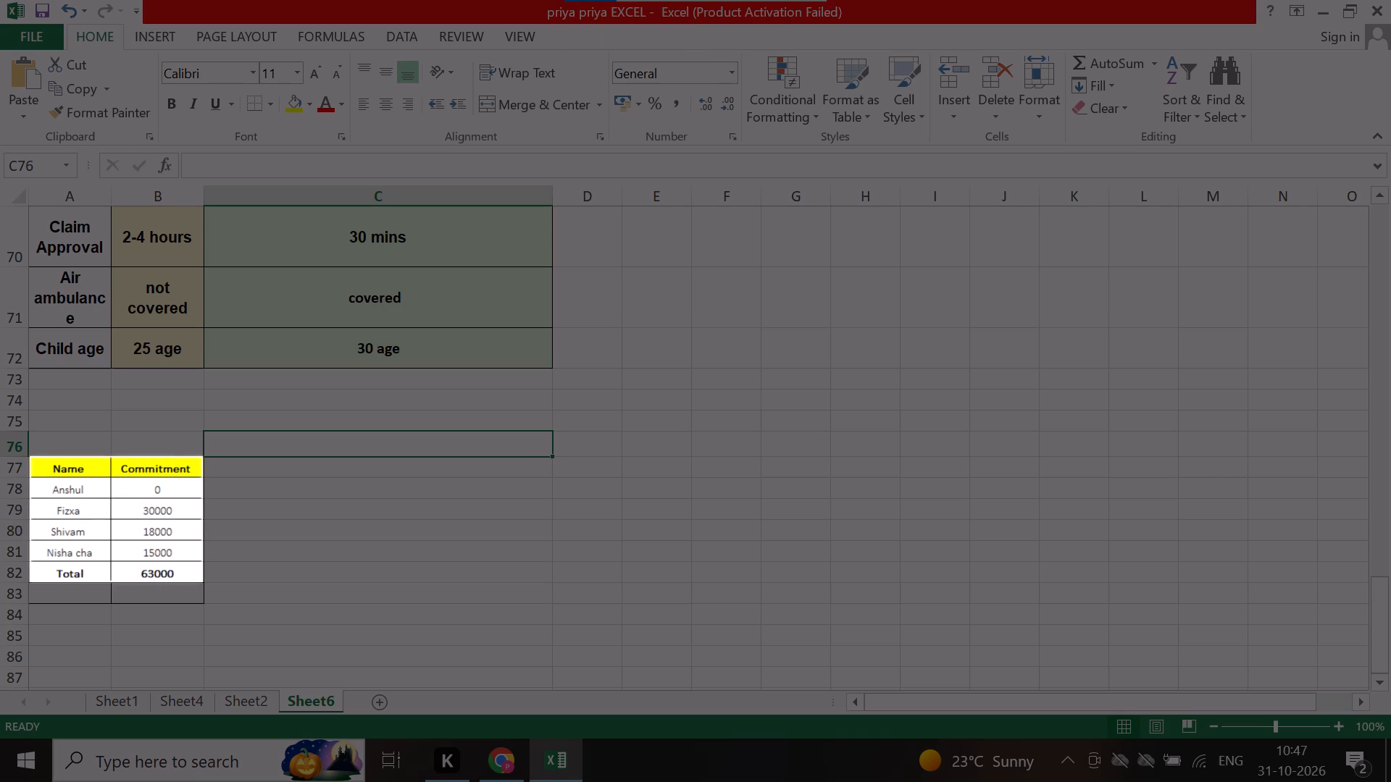
left_click_drag(202, 581, 201, 581)
Switch to Google Chrome and enter "whatsapp" as the address in a new tab.
left_click(500, 757)
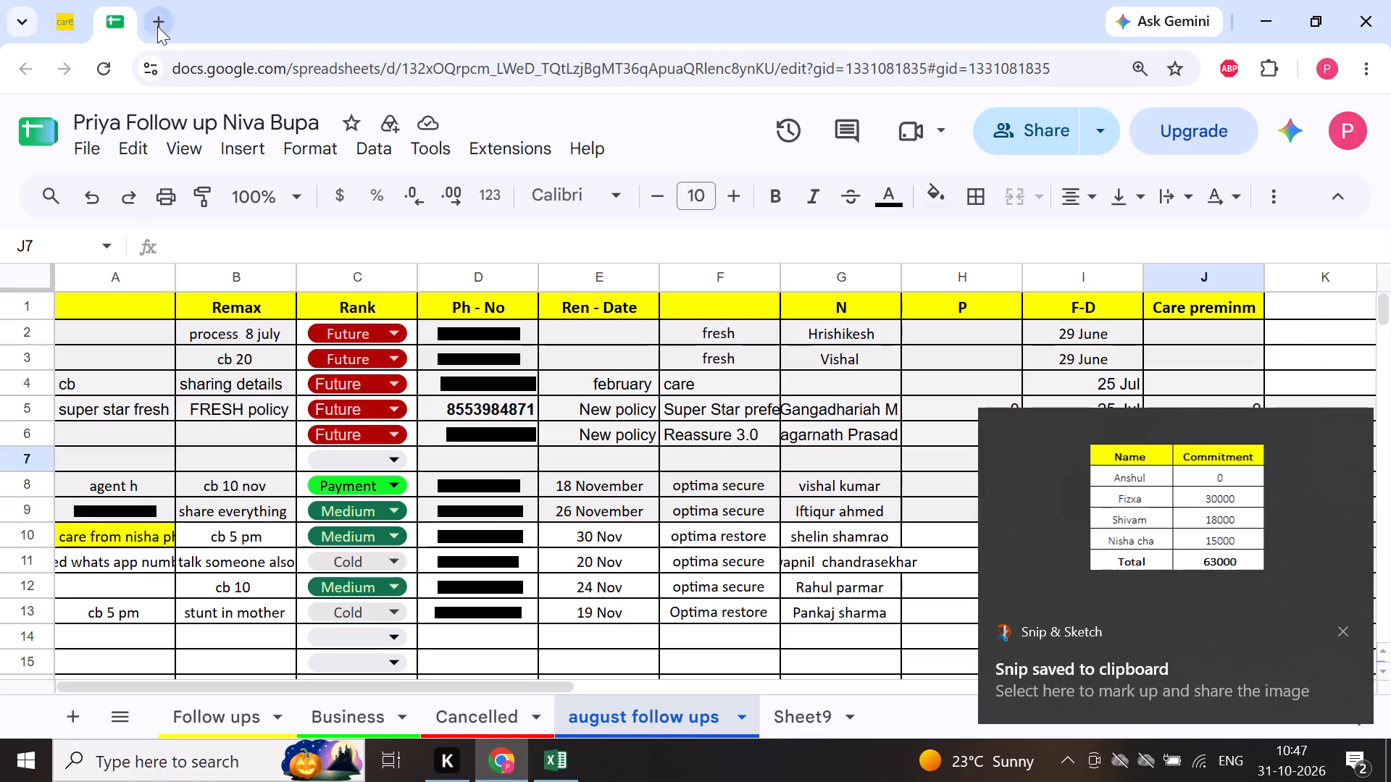
left_click(157, 26)
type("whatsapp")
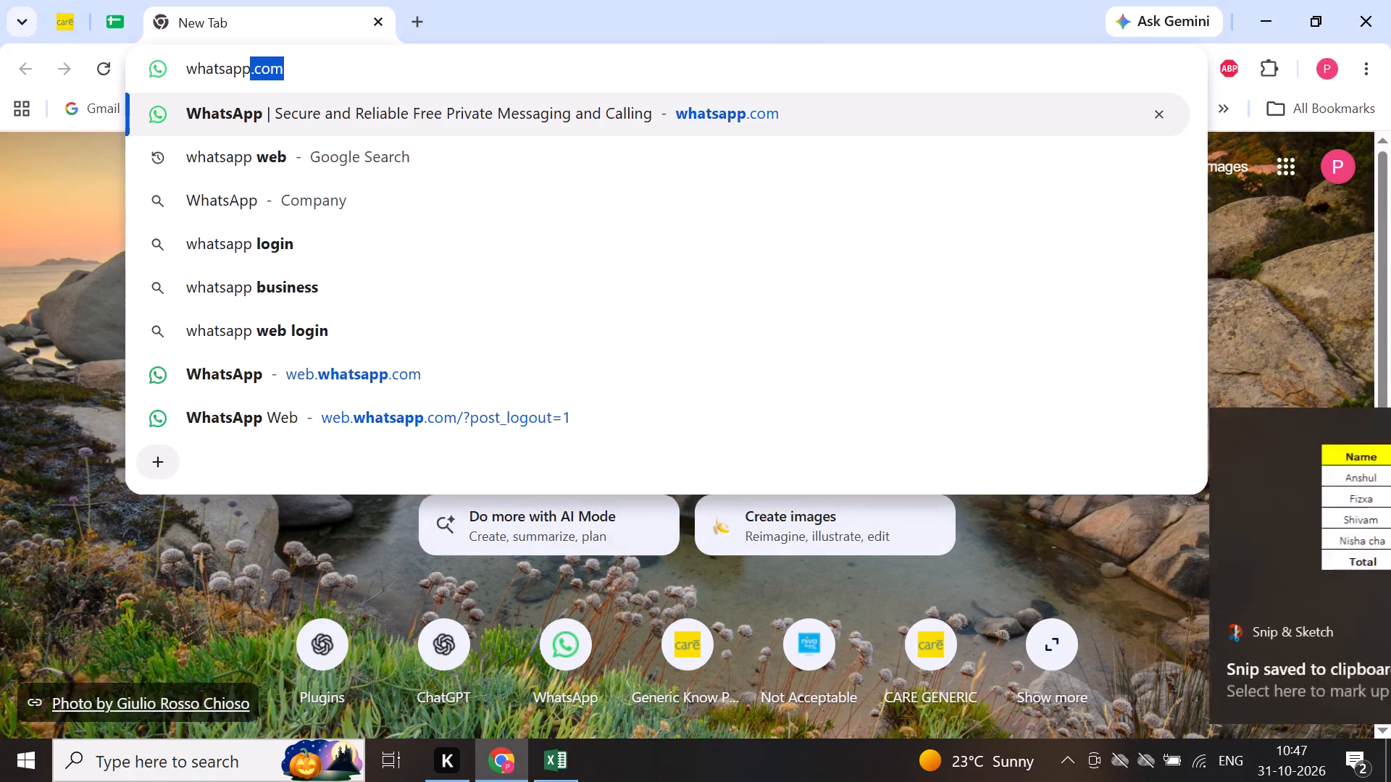
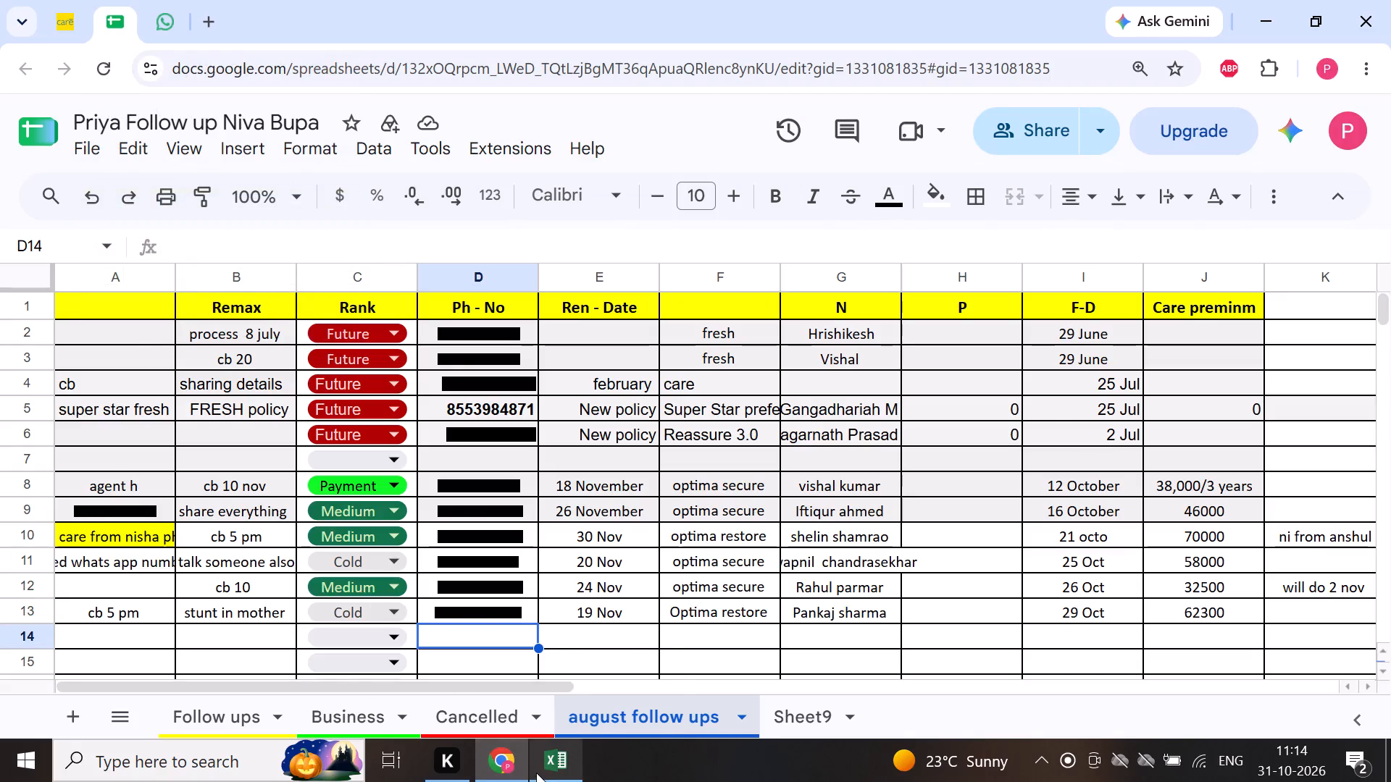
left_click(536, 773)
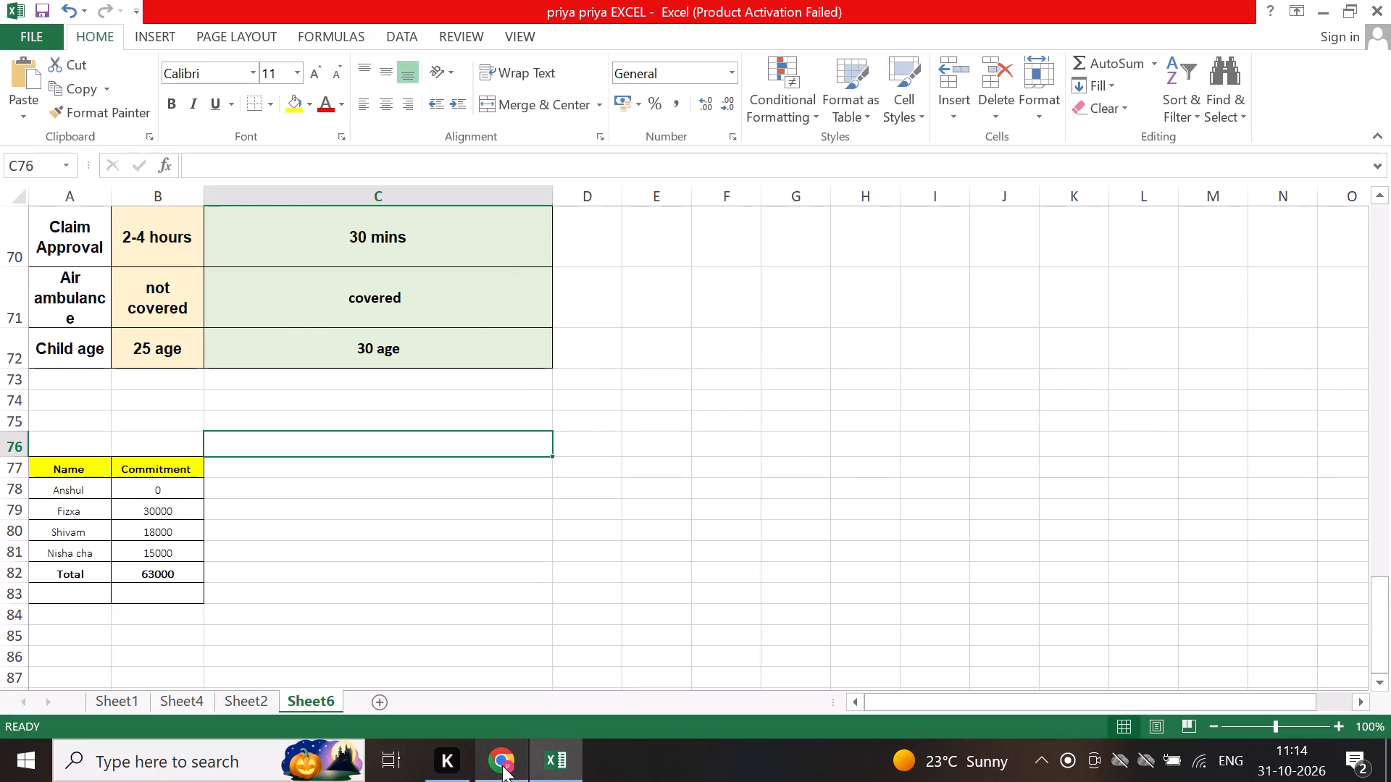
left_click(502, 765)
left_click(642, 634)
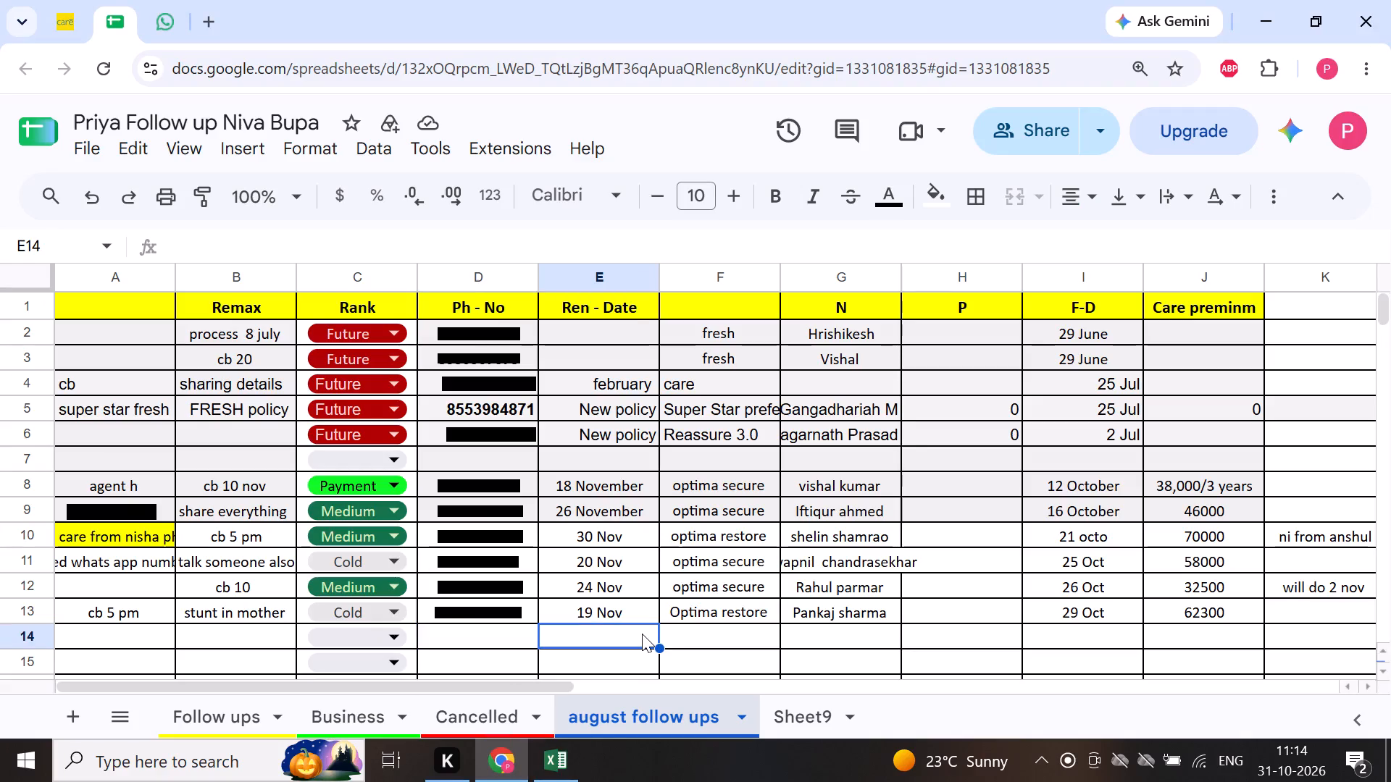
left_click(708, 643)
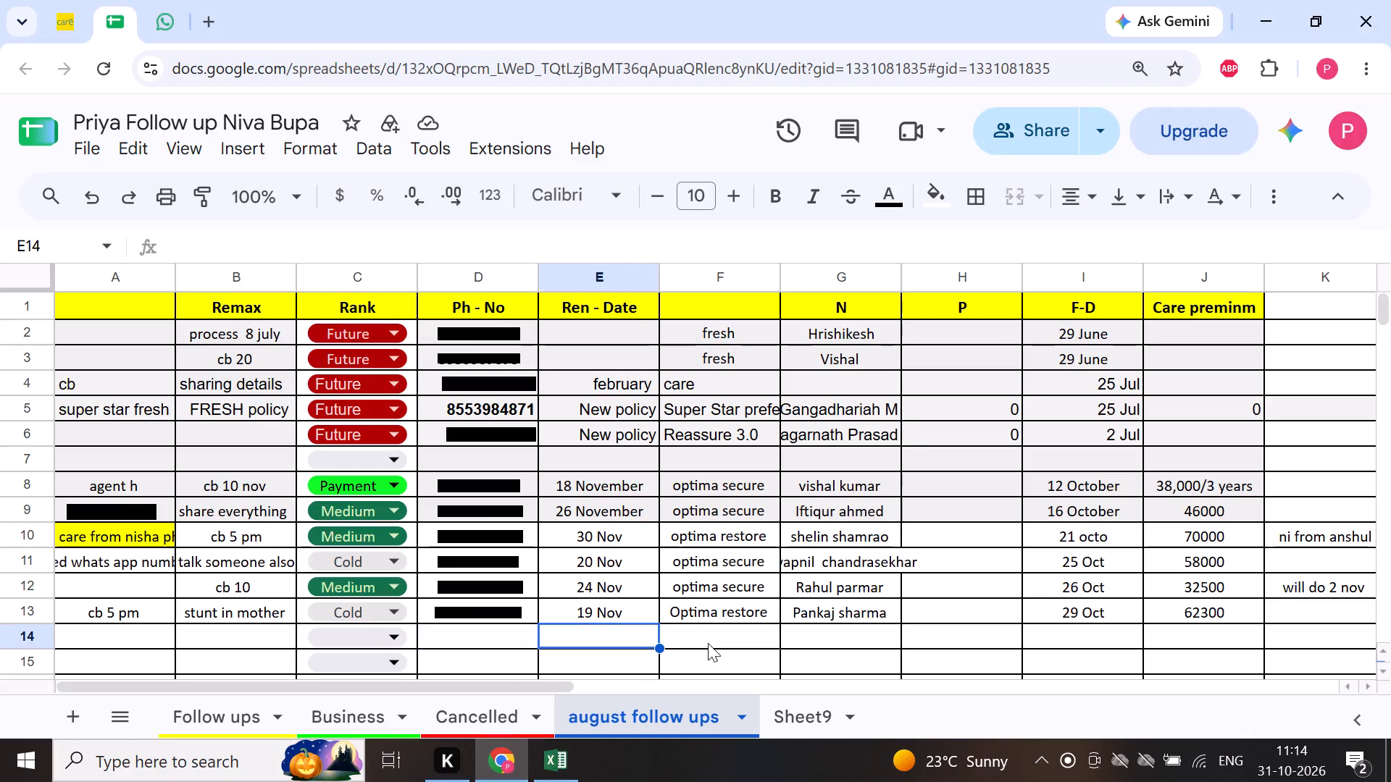
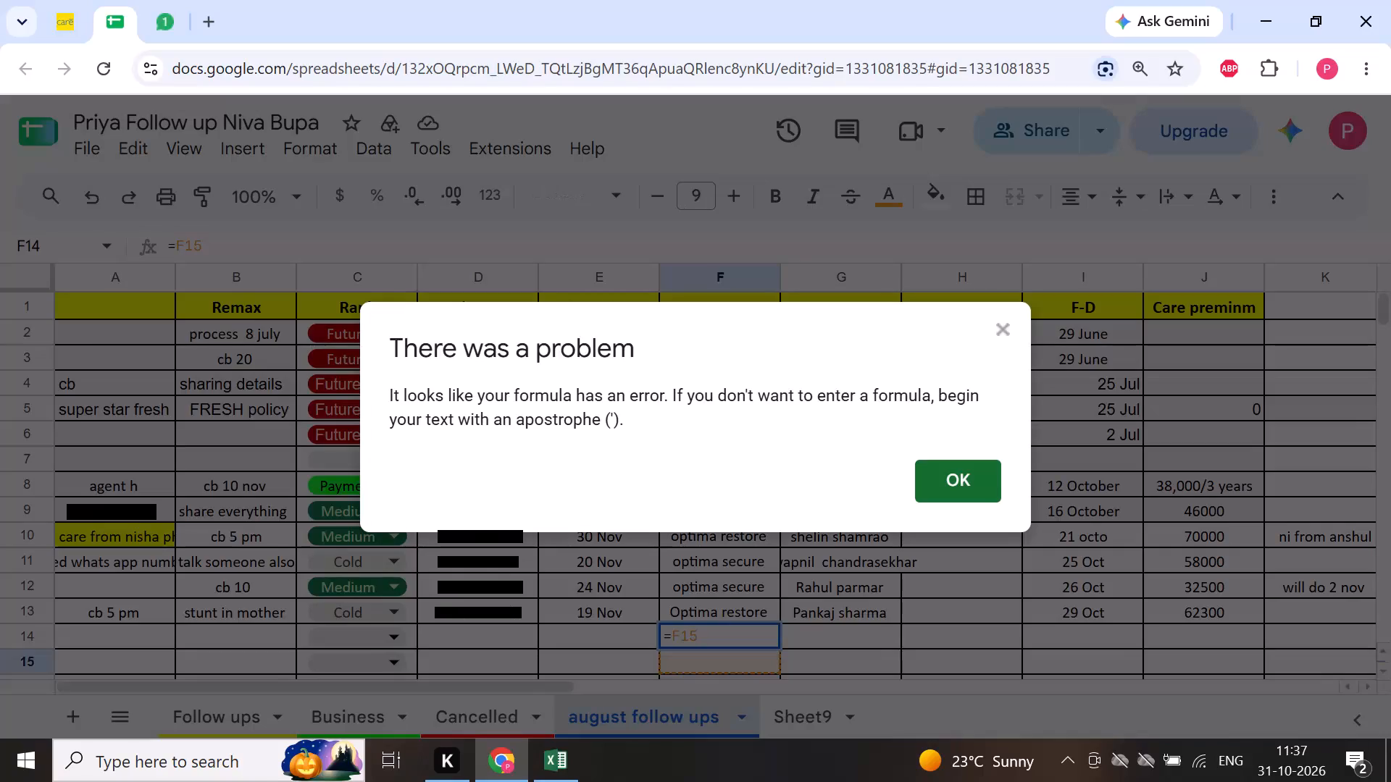
Close the formula problem notice and leave the formula entry in cell F14 by moving to cell G14.
left_click(1011, 329)
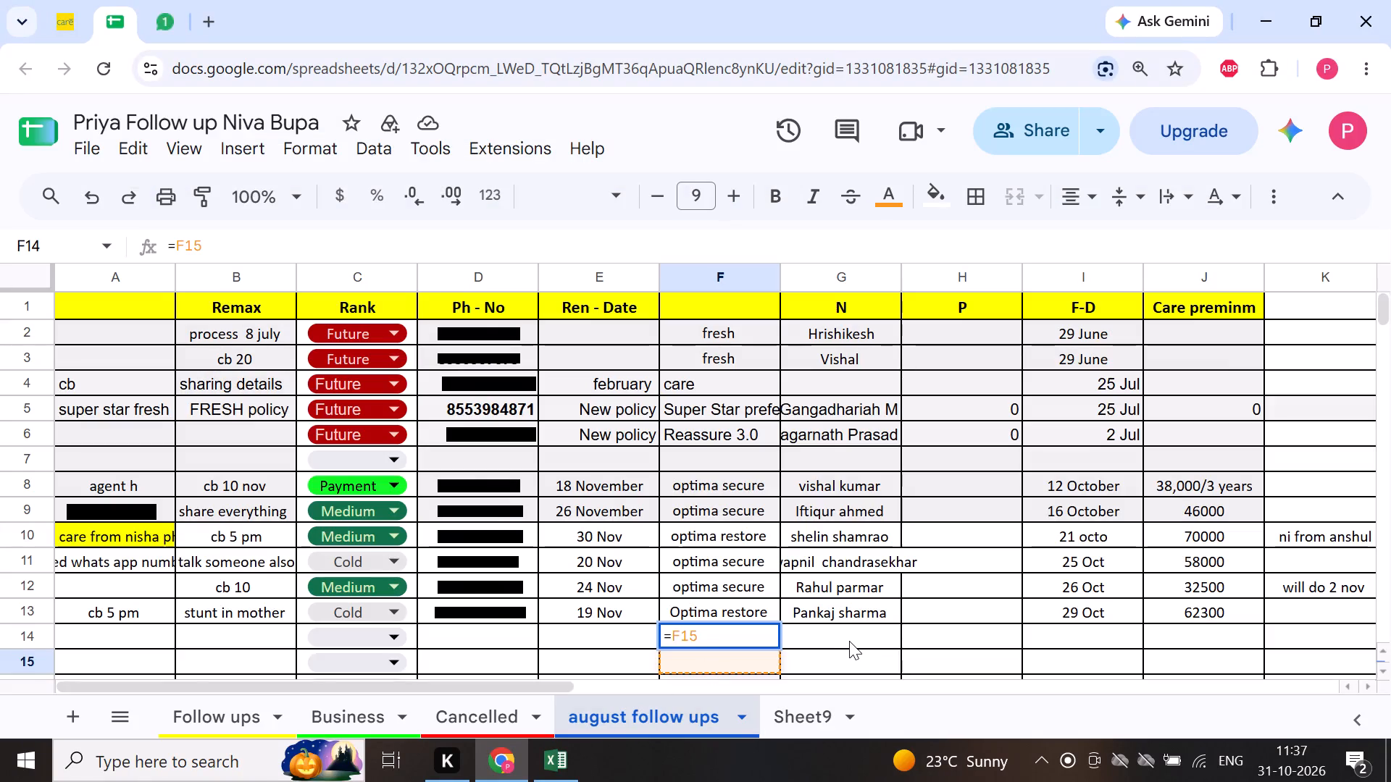
left_click(849, 641)
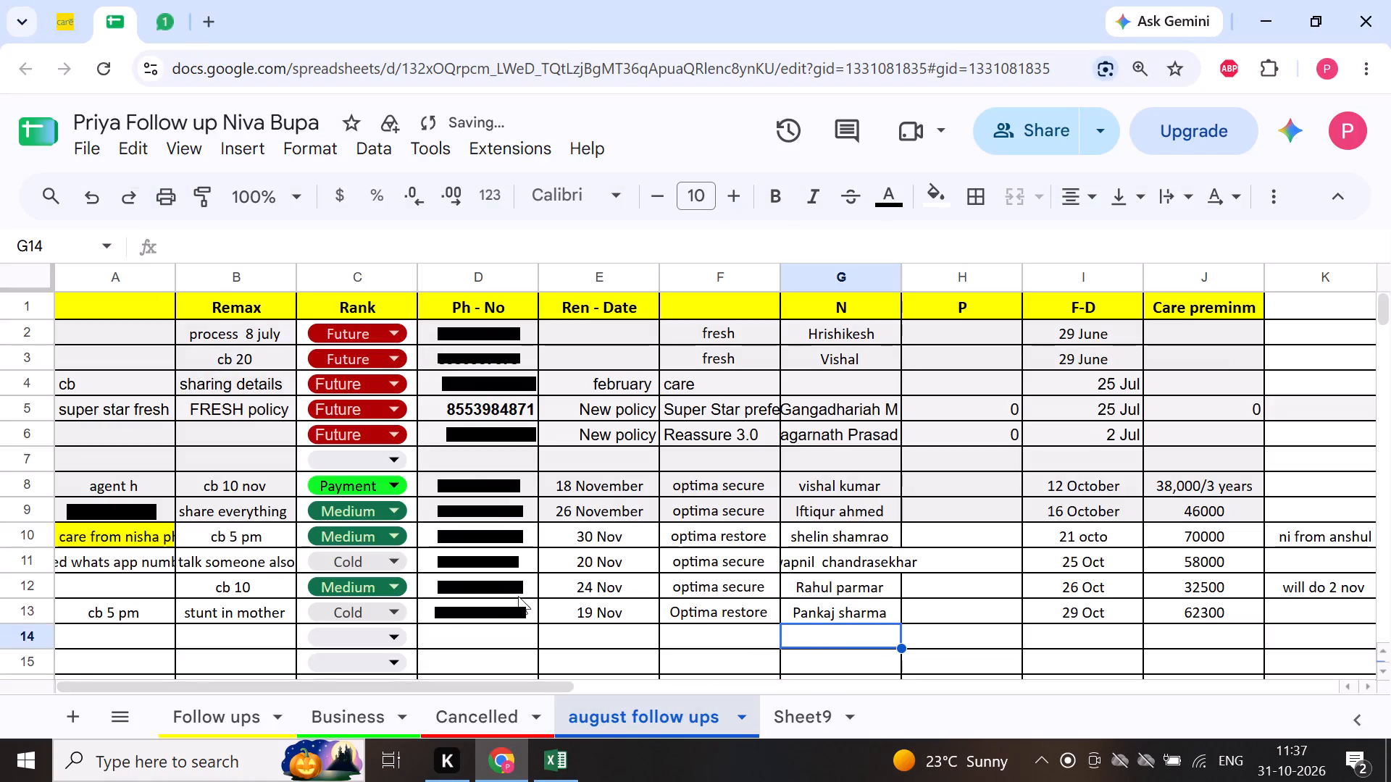
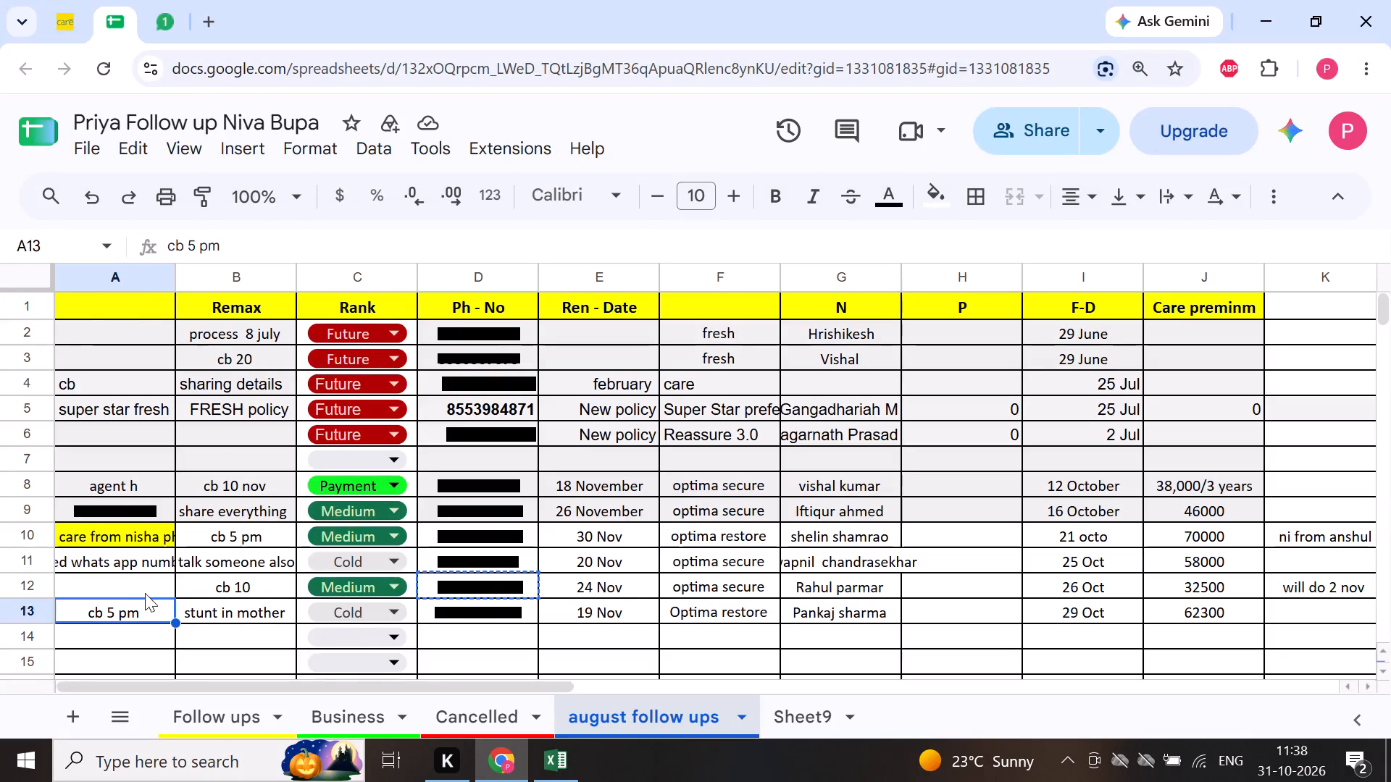
Select the Remax remark cell B13 in the august follow ups sheet to check its entry.
left_click(145, 593)
left_click(201, 602)
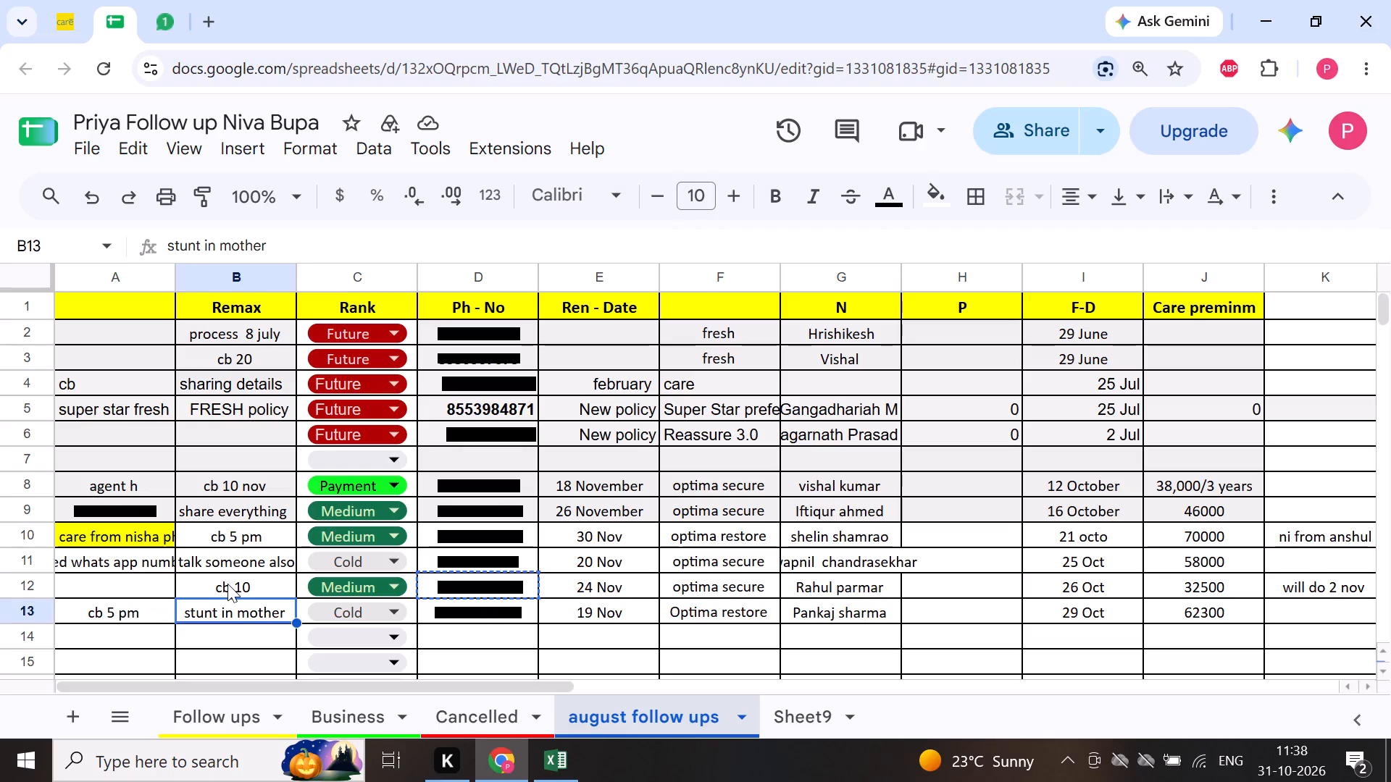
Select the phone number cell in row 12 of the august follow ups sheet, for the lead marked cb 10.
left_click(227, 584)
left_click(150, 594)
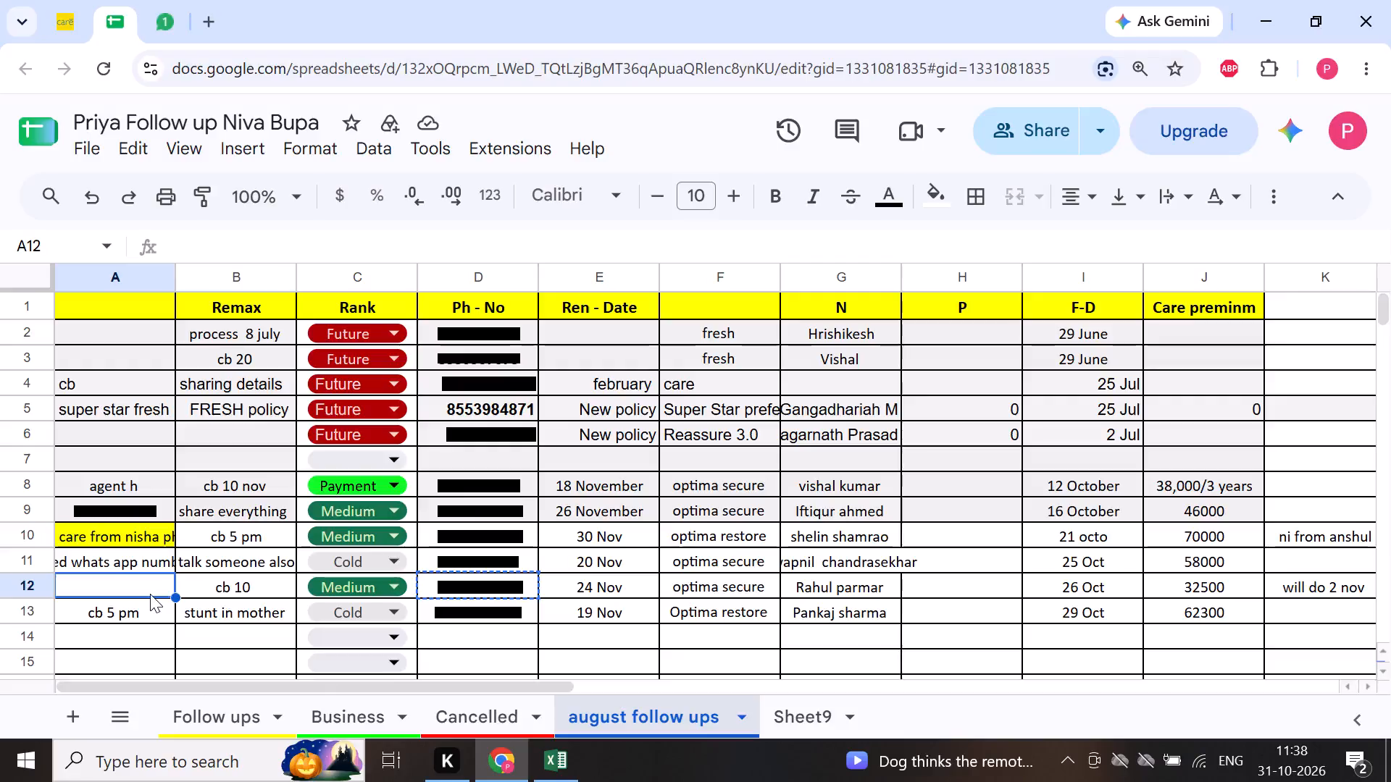
key("Right")
key("Right")
key("Right")
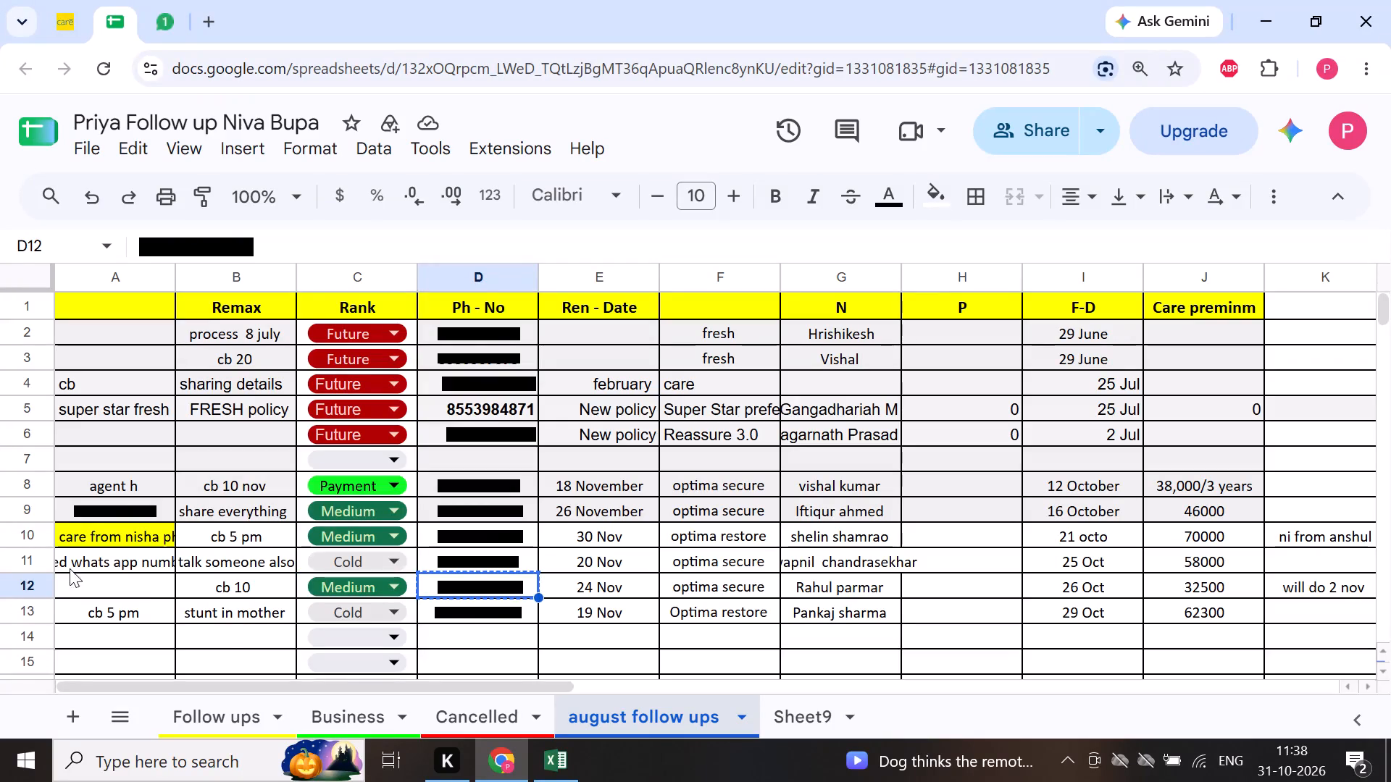
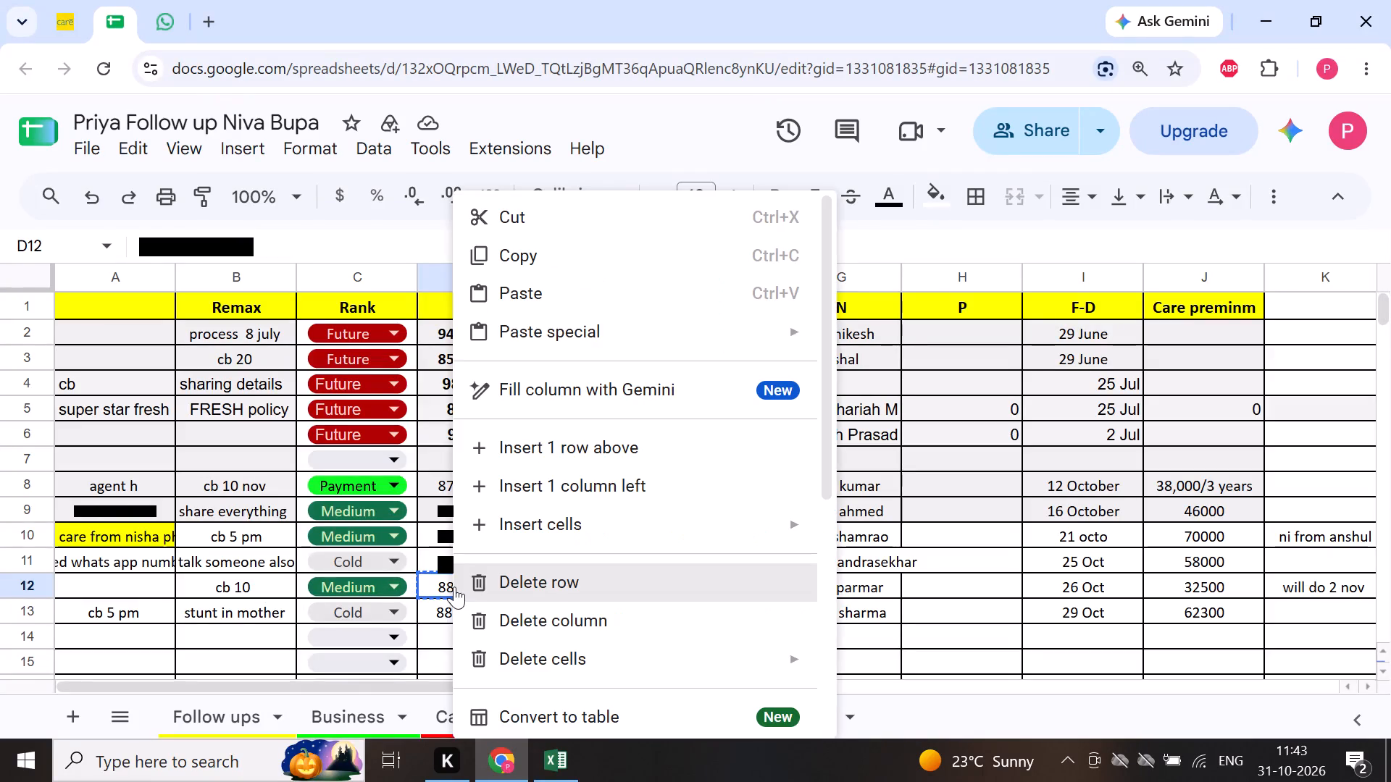
Delete row 12, the Medium-ranked lead marked cb 10, from the august follow ups sheet.
left_click(545, 589)
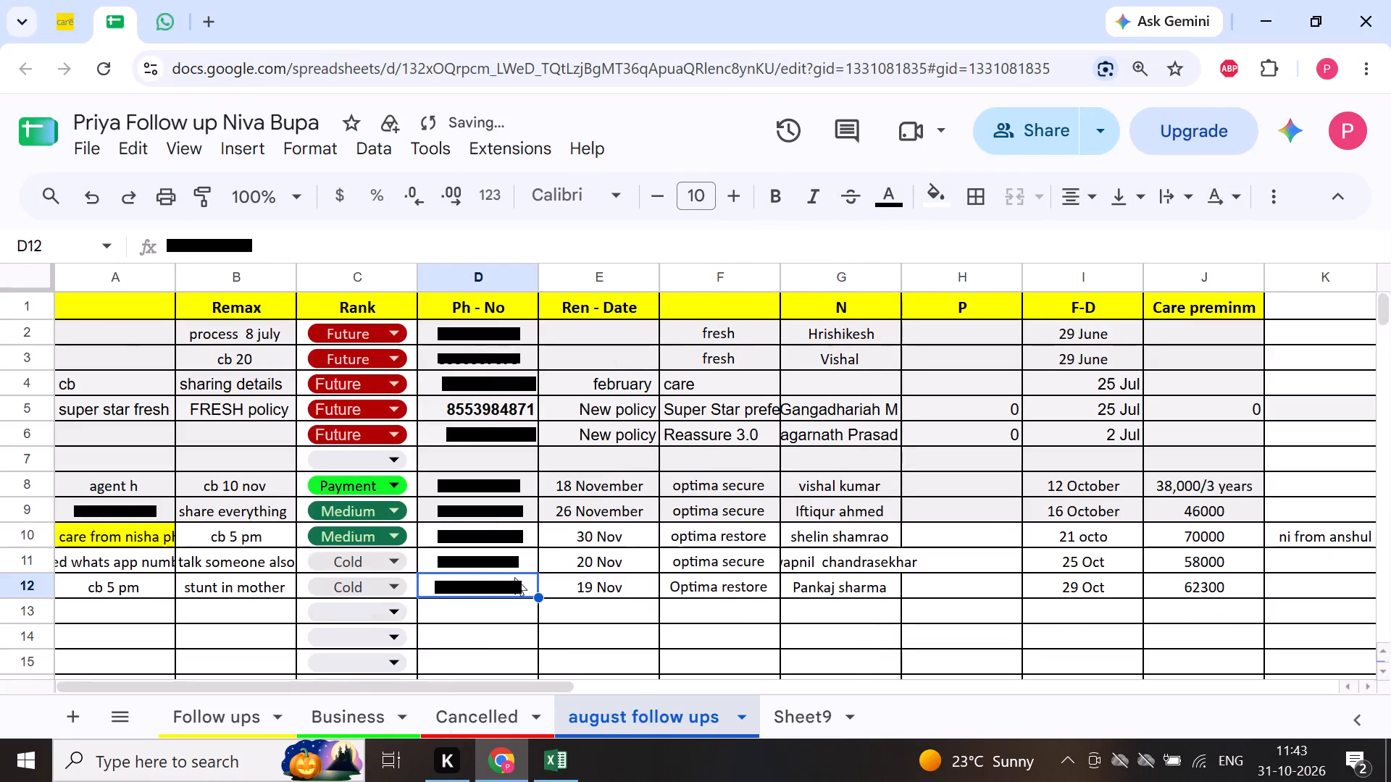
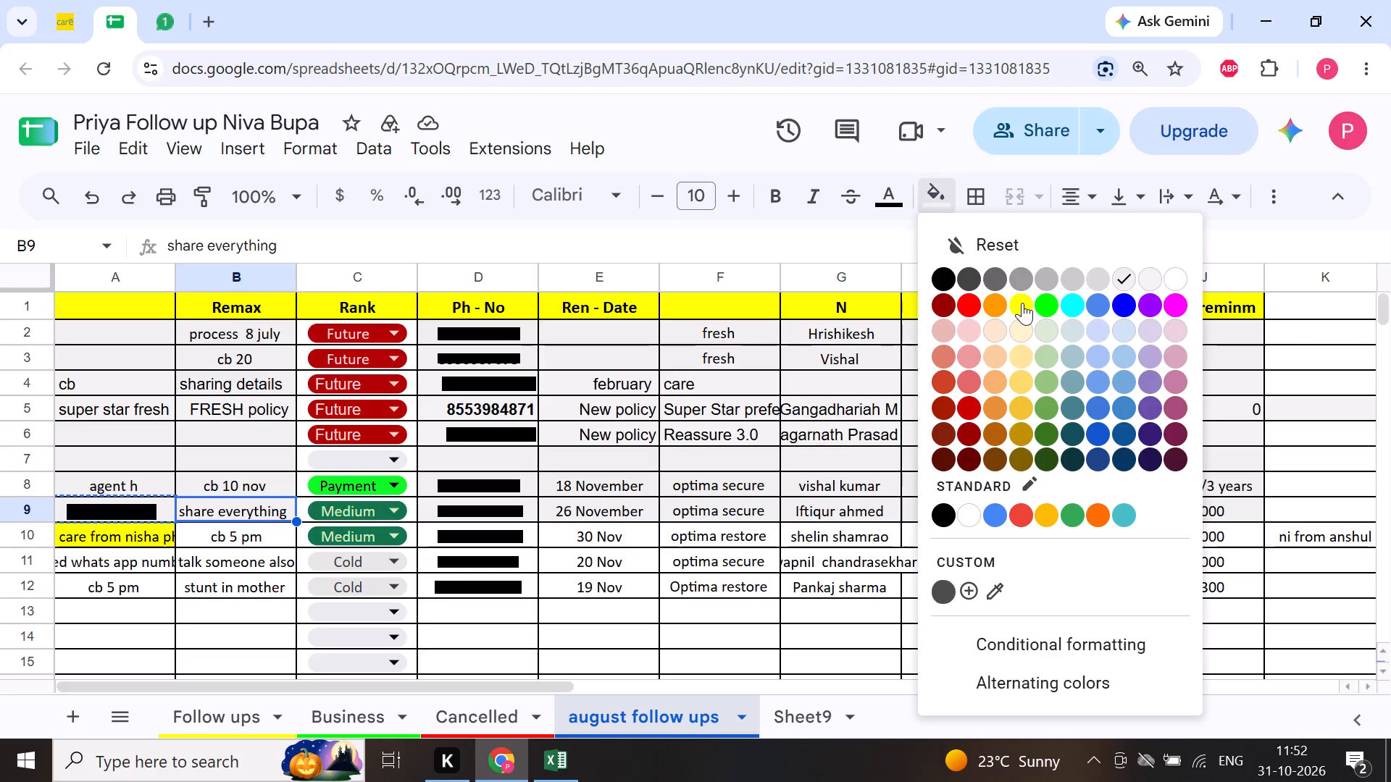
Fill the 'share everything' remark cell B9 on the august follow ups sheet with yellow.
left_click(1022, 303)
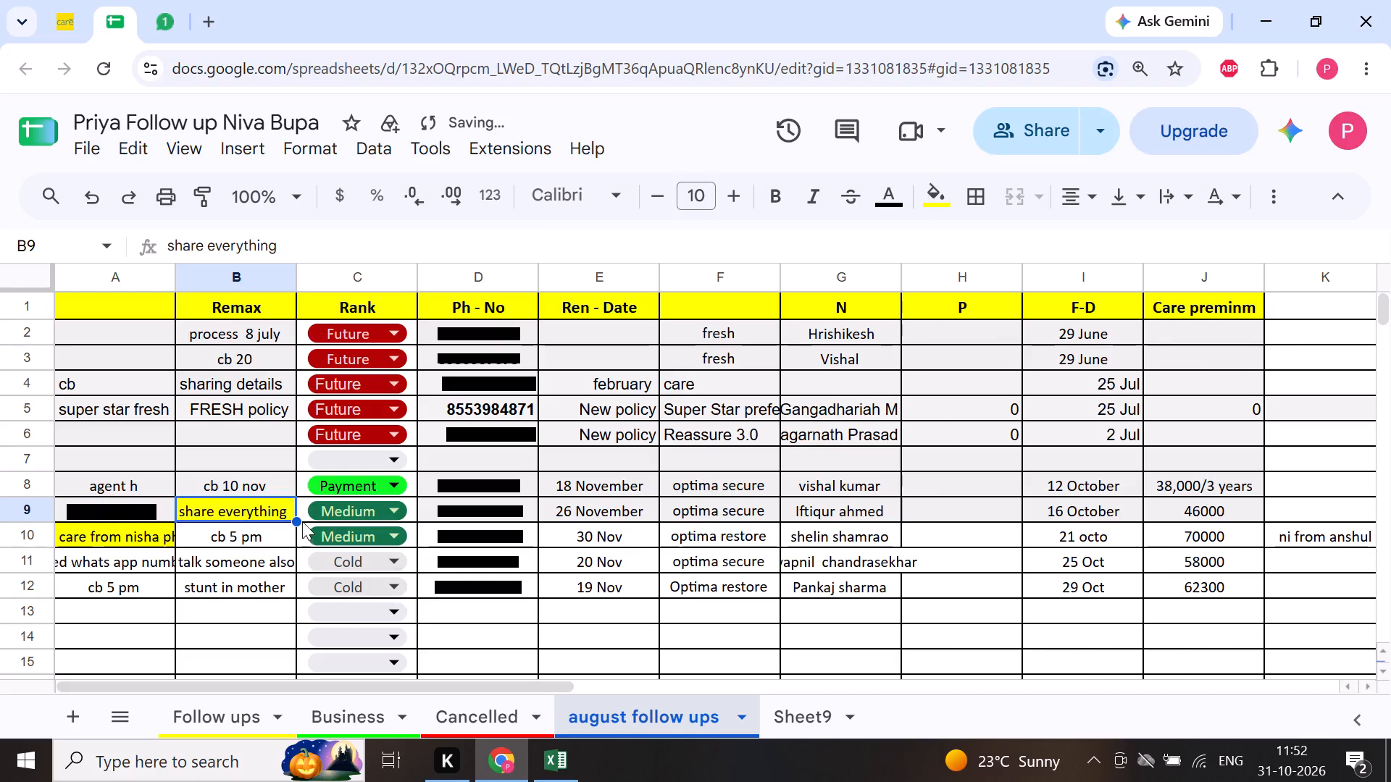
left_click(282, 486)
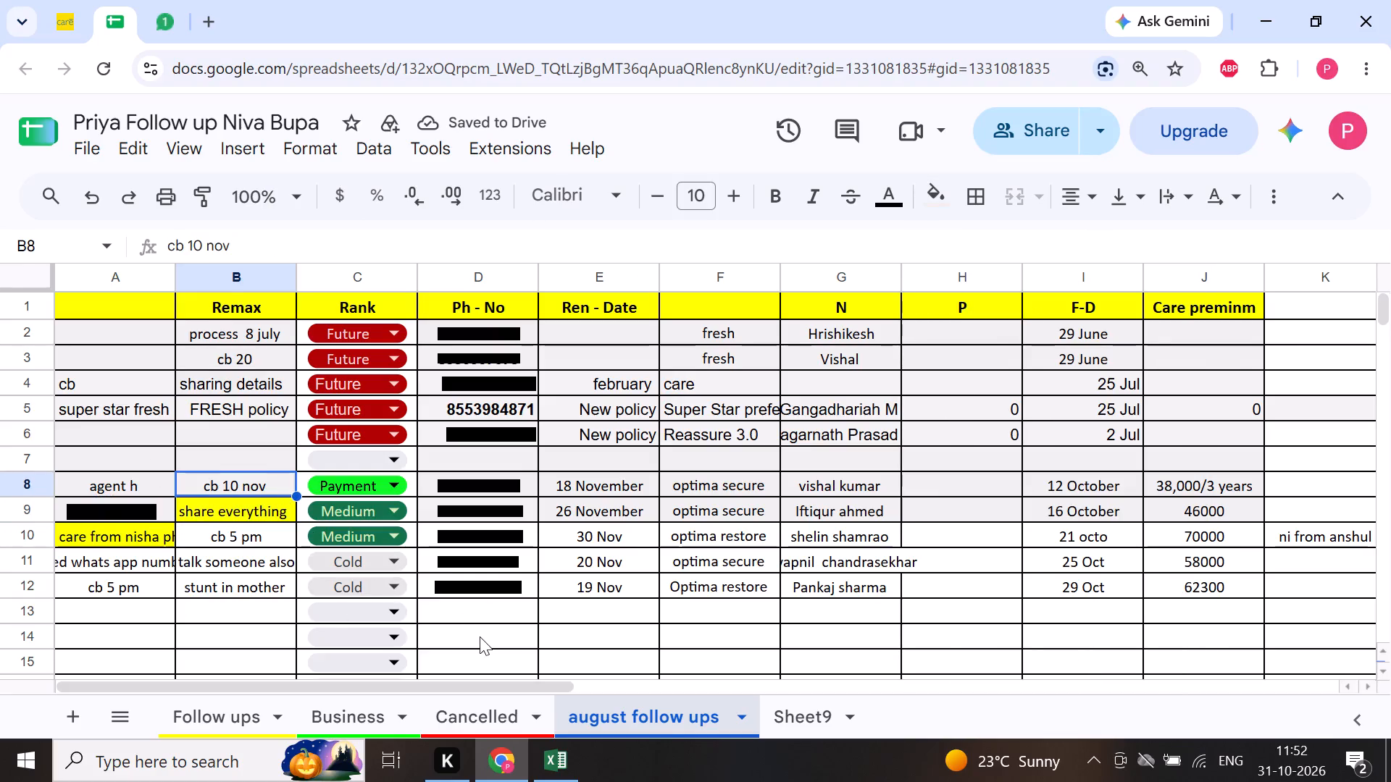
Save the spreadsheet with the latest changes to the august follow ups sheet.
left_click(480, 636)
key("ctrl+s")
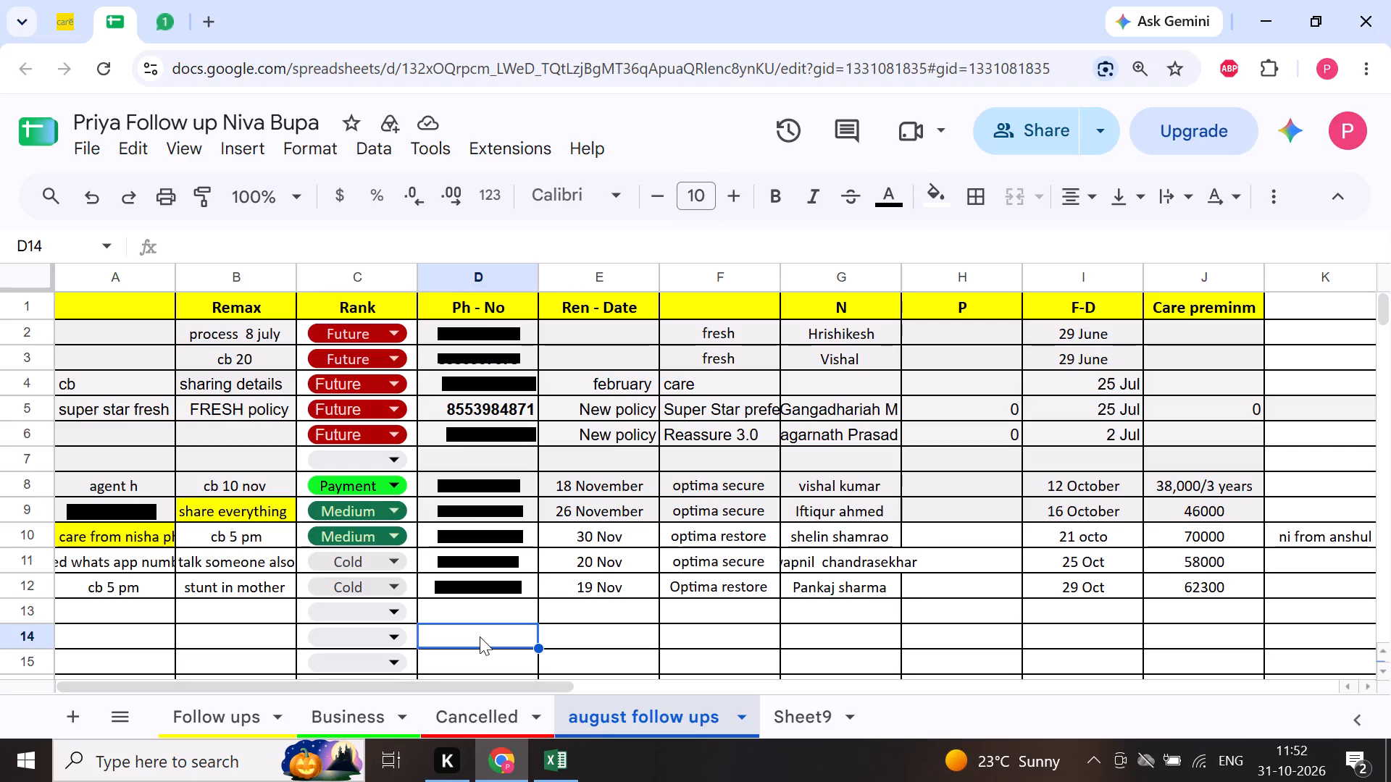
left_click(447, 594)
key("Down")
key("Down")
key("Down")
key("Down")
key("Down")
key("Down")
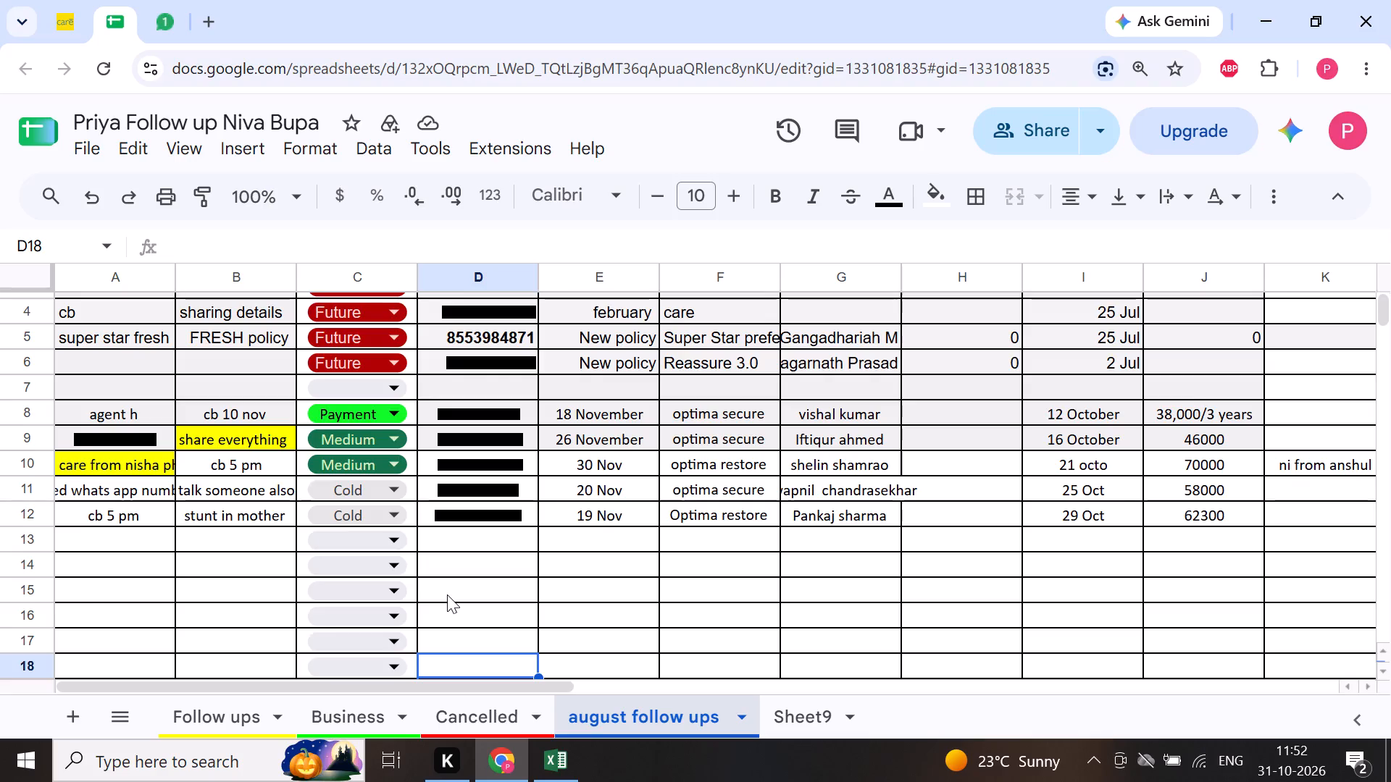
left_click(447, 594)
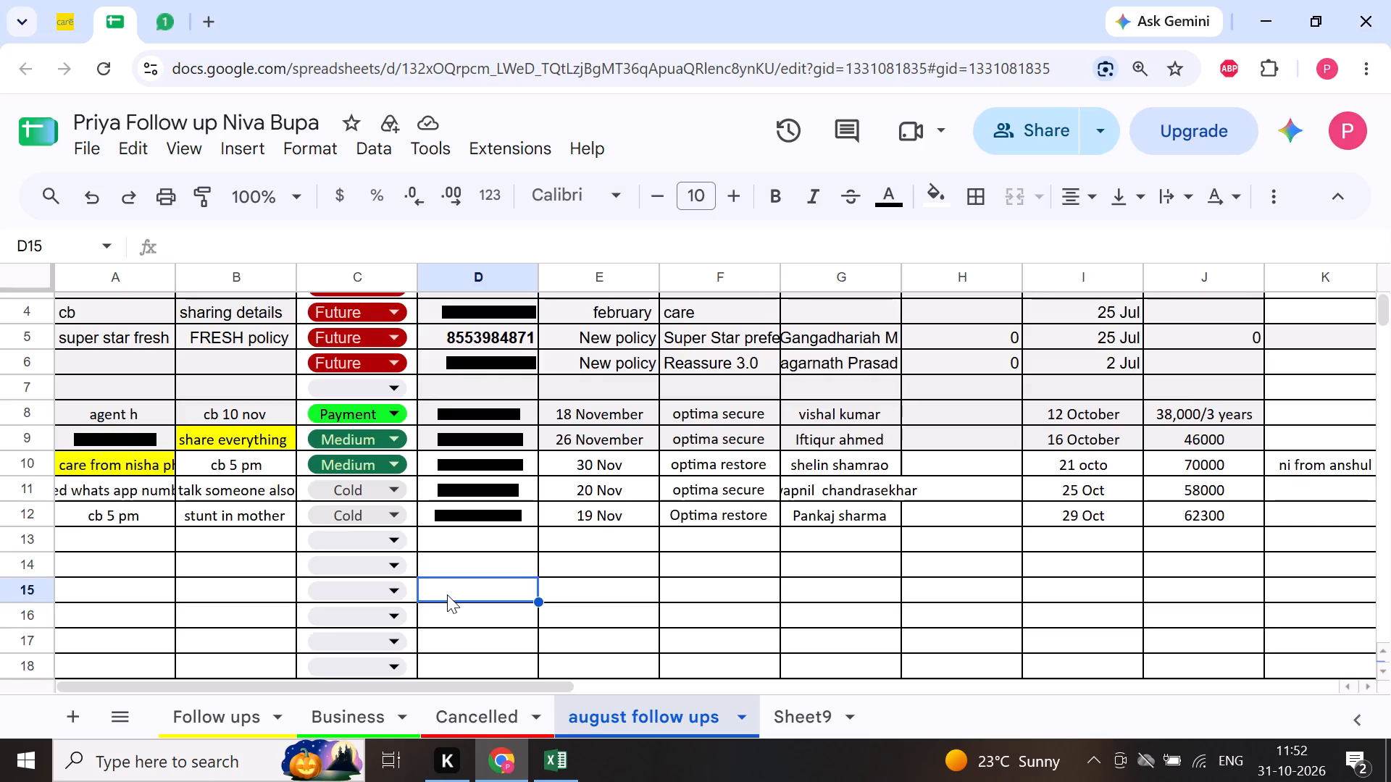
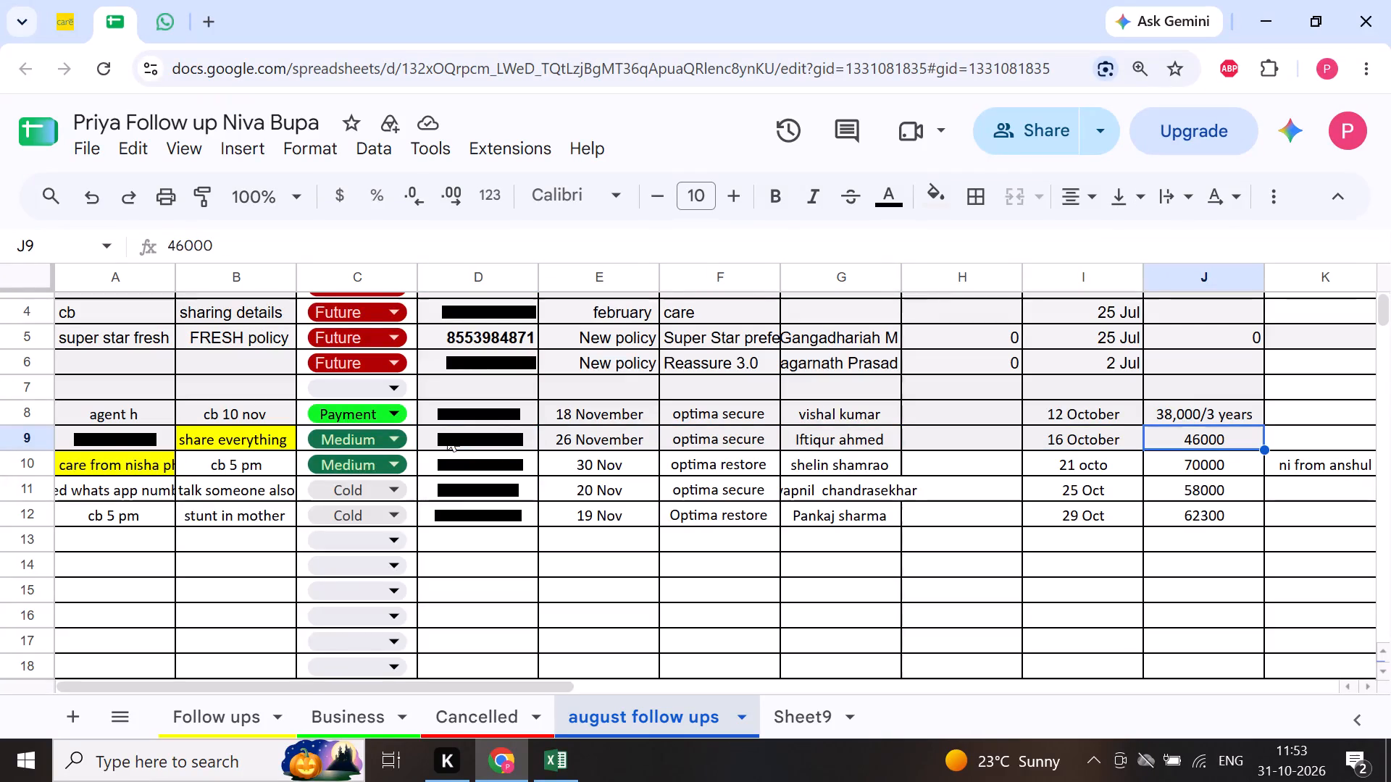
Go back across the row 9 lead's details and select its Medium rank cell C9 on the august follow ups sheet.
key("Left")
key("Left")
key("Left")
key("Left")
key("Left")
key("Left")
key("Left")
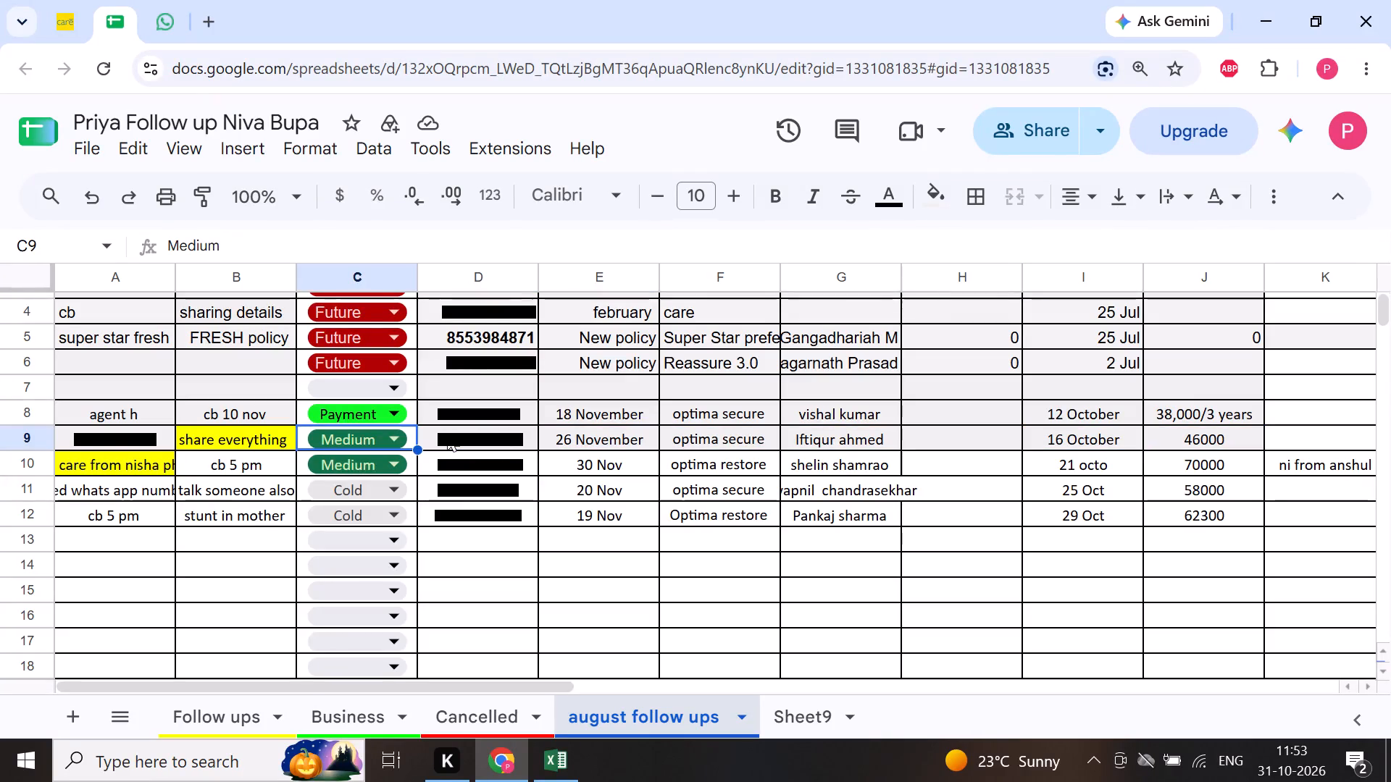